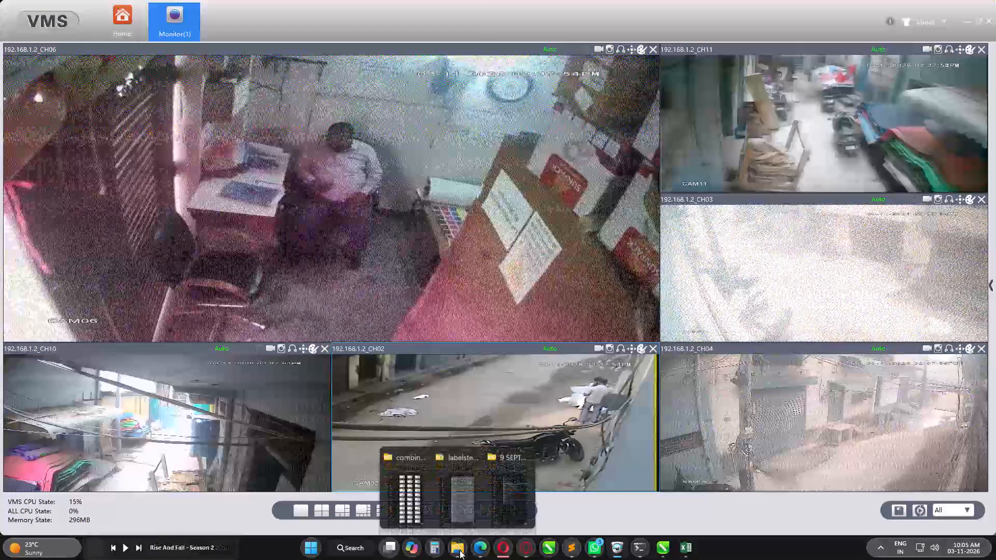
Permanently delete all the page images in the labelstemp folder and close its window.
click(449, 497)
click(578, 398)
key(ctrl+a)
key(shift+Delete)
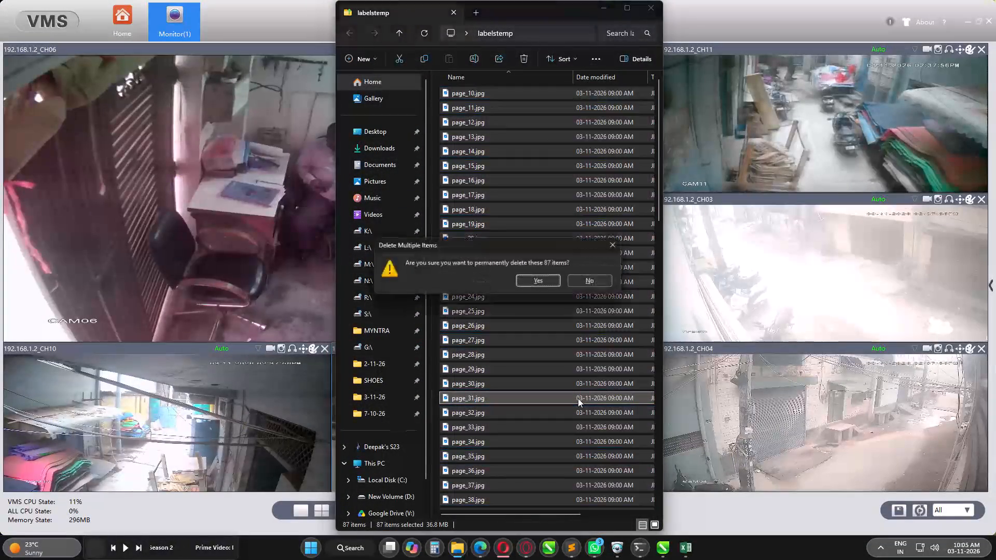
key(Return)
click(650, 4)
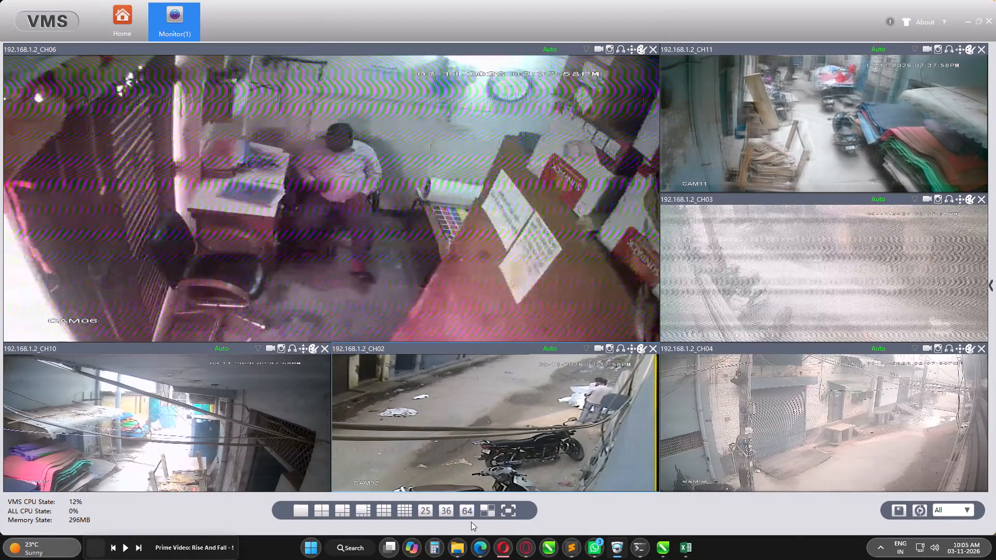
Bring up the combined 3 NOV M COLORED folder window and close it.
click(458, 541)
click(434, 488)
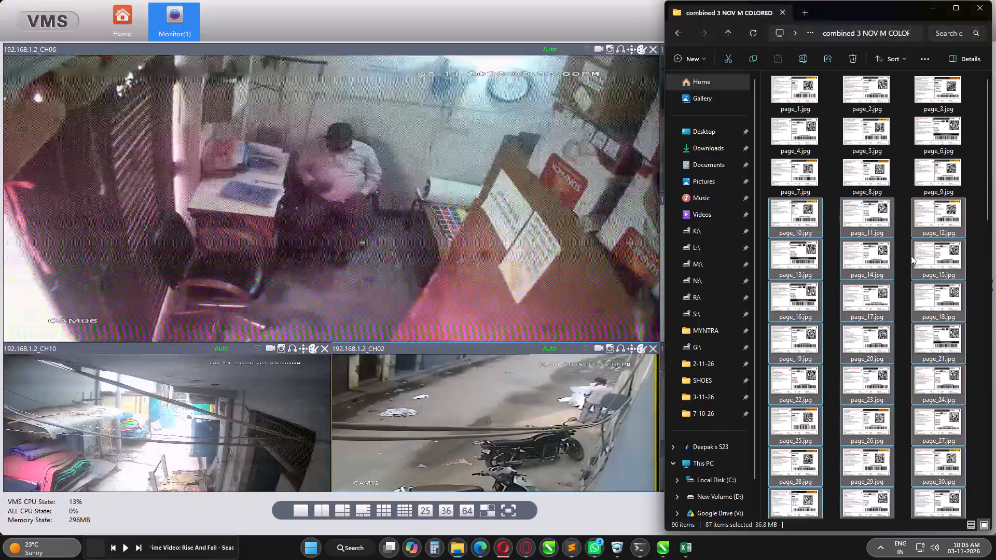
click(983, 10)
Open the workbook HYFEX OCT-2026.xlsx from the 10 OCT folder inside the 2026 folder.
click(457, 550)
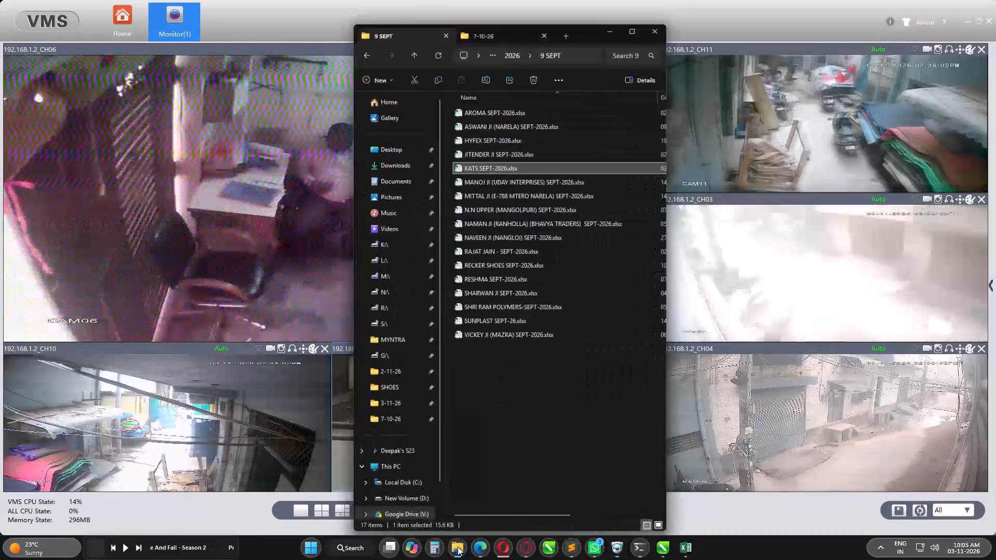
click(545, 427)
key(BackSpace)
double_click(486, 227)
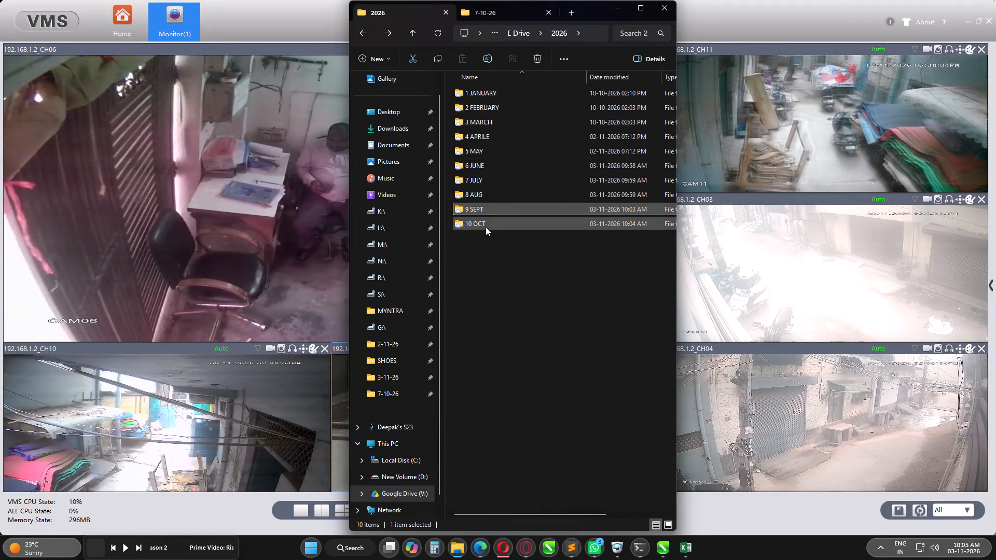
double_click(477, 139)
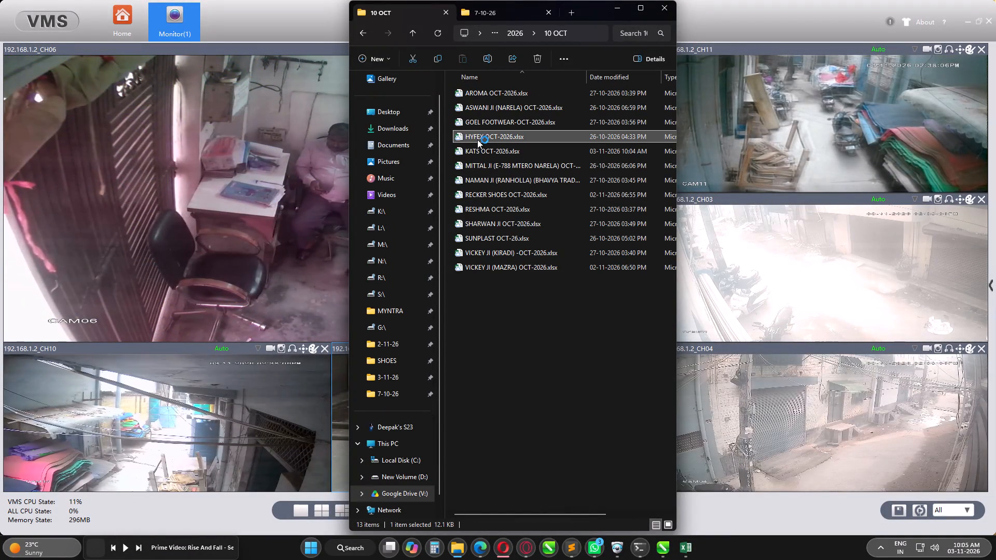
Enlarge the HYFEX sheet to 115% zoom with the whole statement in view, and save the workbook.
ctrl+scroll(136, 351, up, 1)
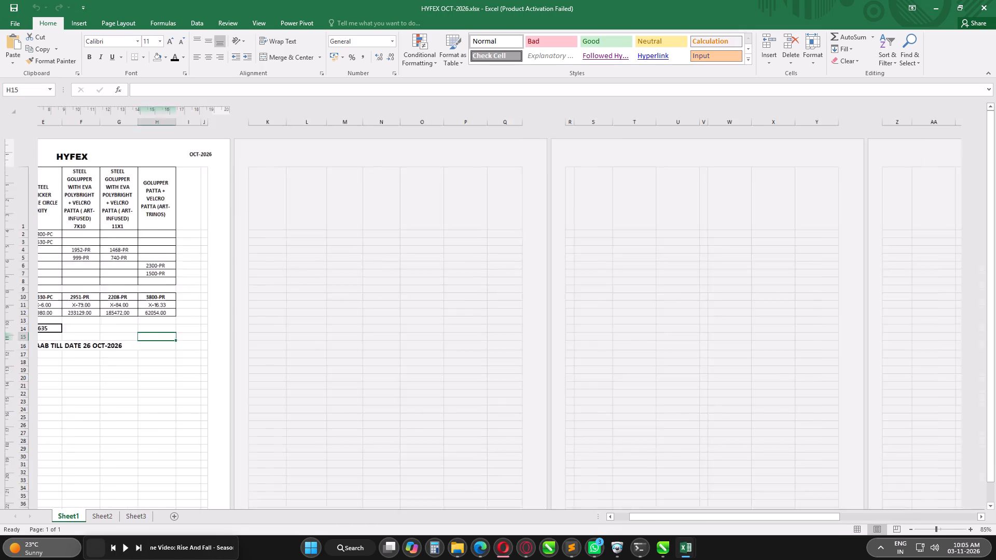
ctrl+scroll(136, 351, up, 1)
drag(791, 518, 431, 473)
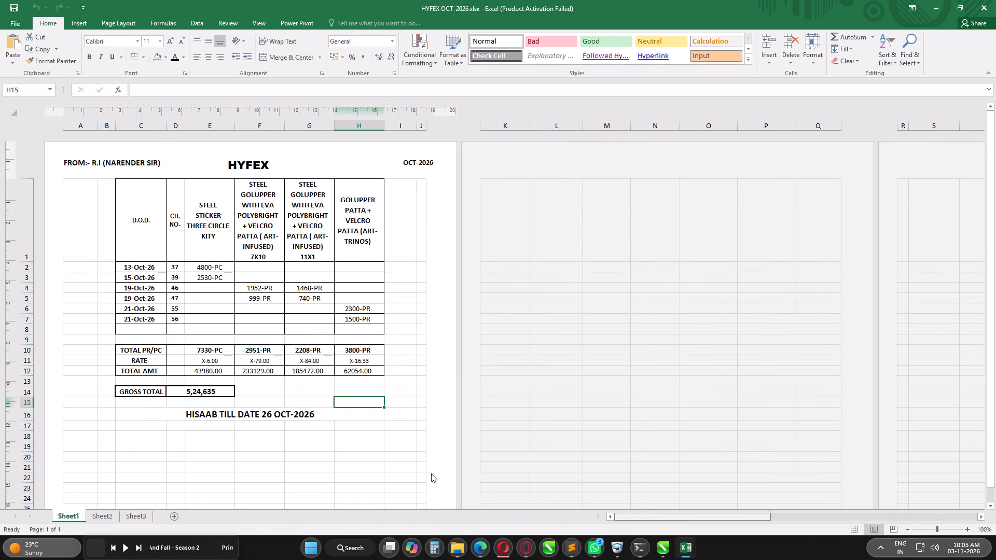
drag(431, 473, 494, 504)
ctrl+scroll(206, 391, up, 1)
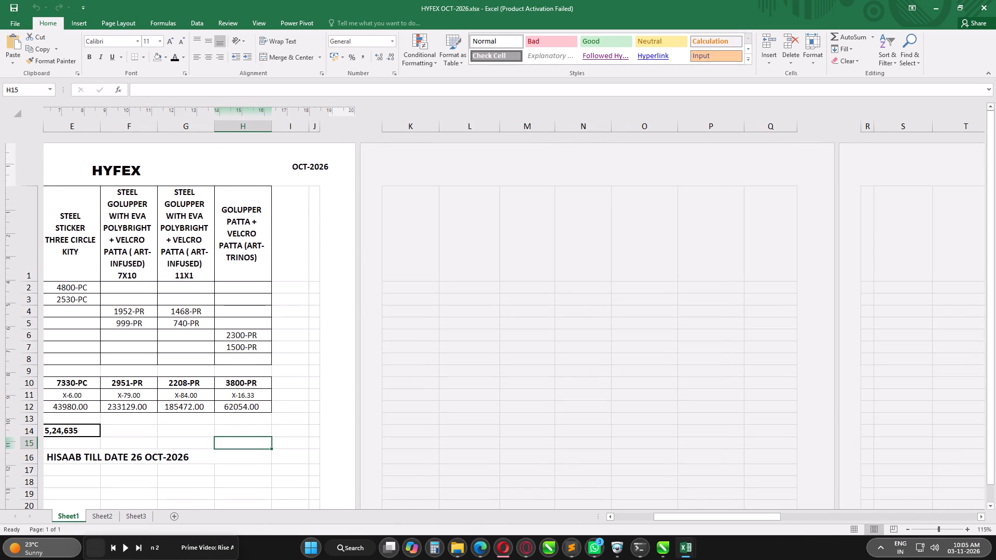
drag(675, 516, 506, 516)
click(331, 468)
key(ctrl+s)
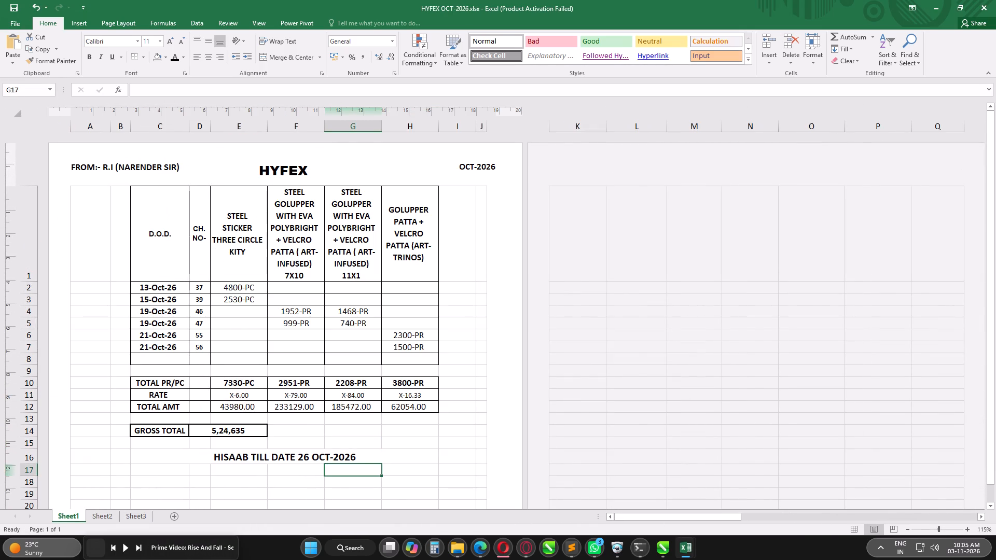
click(286, 483)
key(ctrl+s)
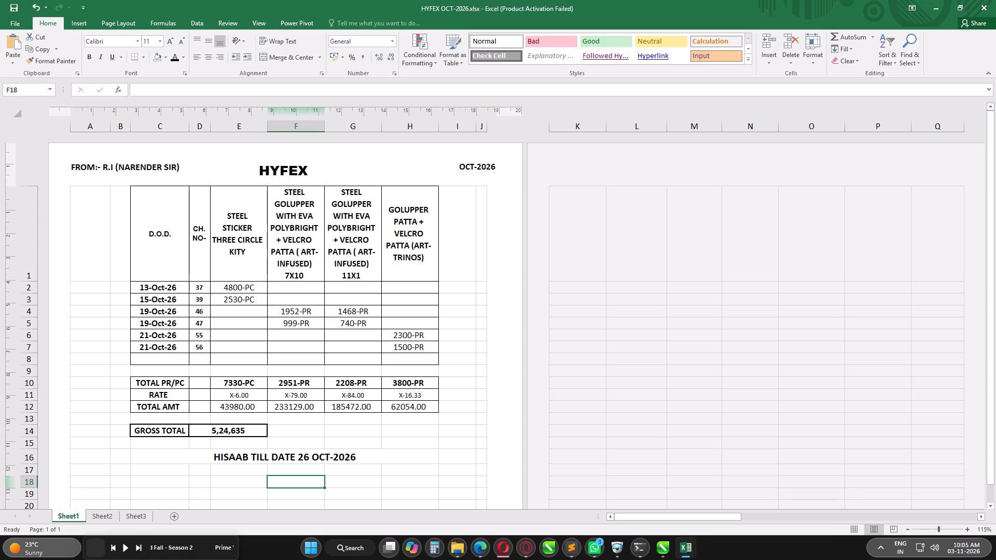
Delete the empty column I beside the GOLUPPER PATTA + VELCRO PATTA (ART-TRINOS) column.
click(459, 128)
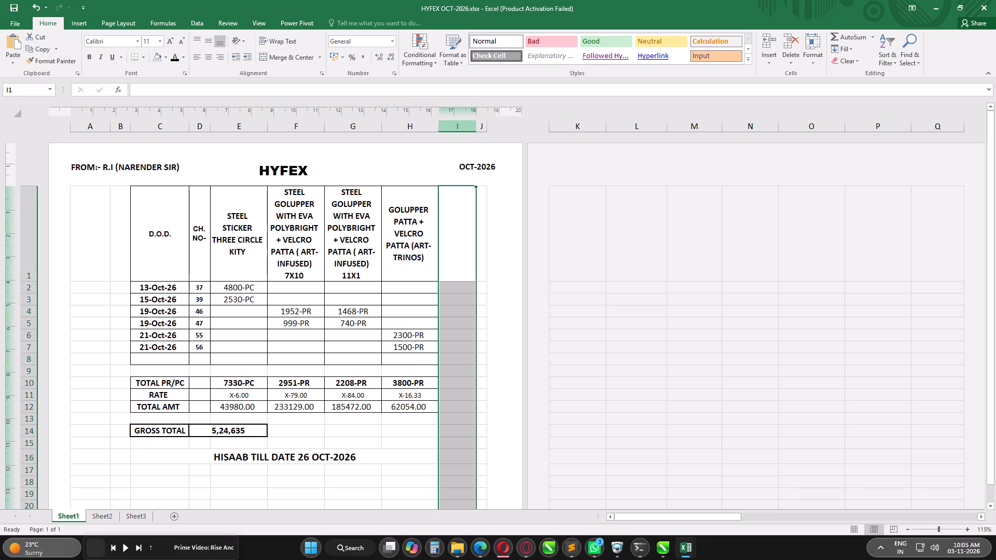
key(ctrl+minus)
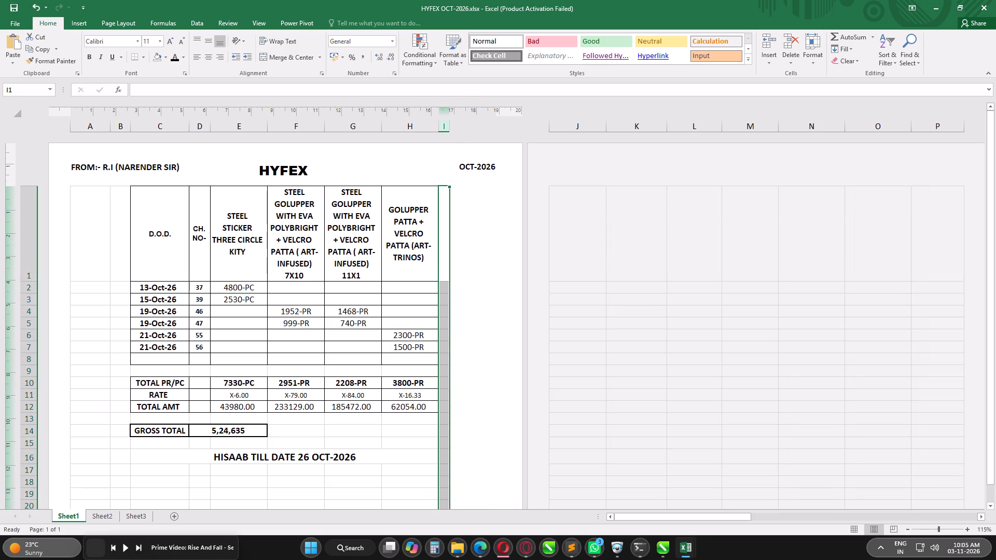
click(444, 287)
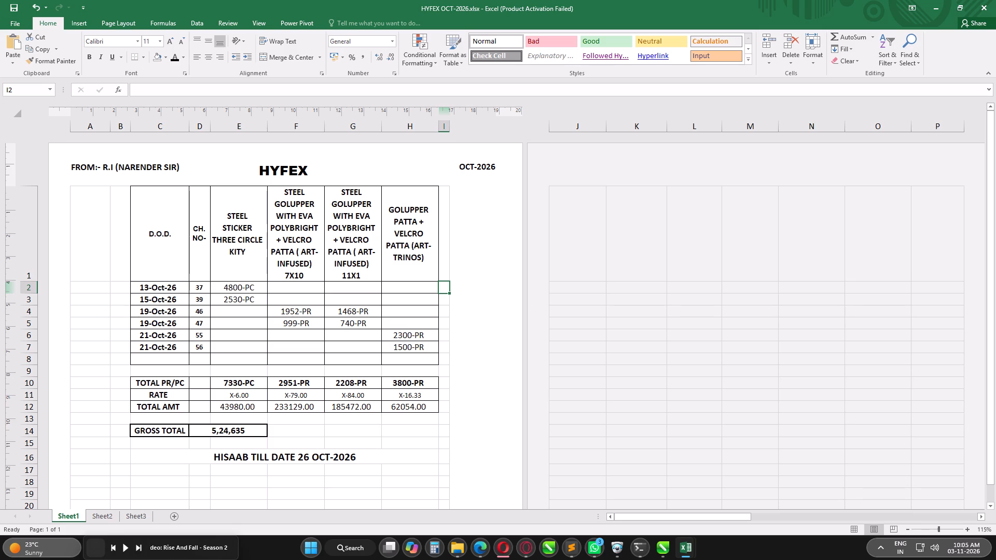
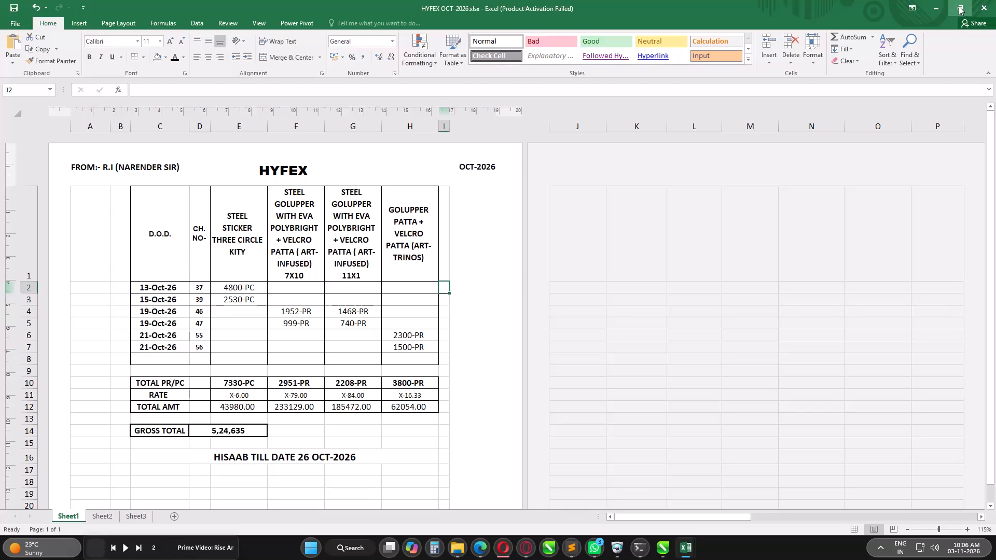
Restore the HYFEX workbook from full screen to a smaller window.
drag(467, 37, 440, 14)
click(939, 9)
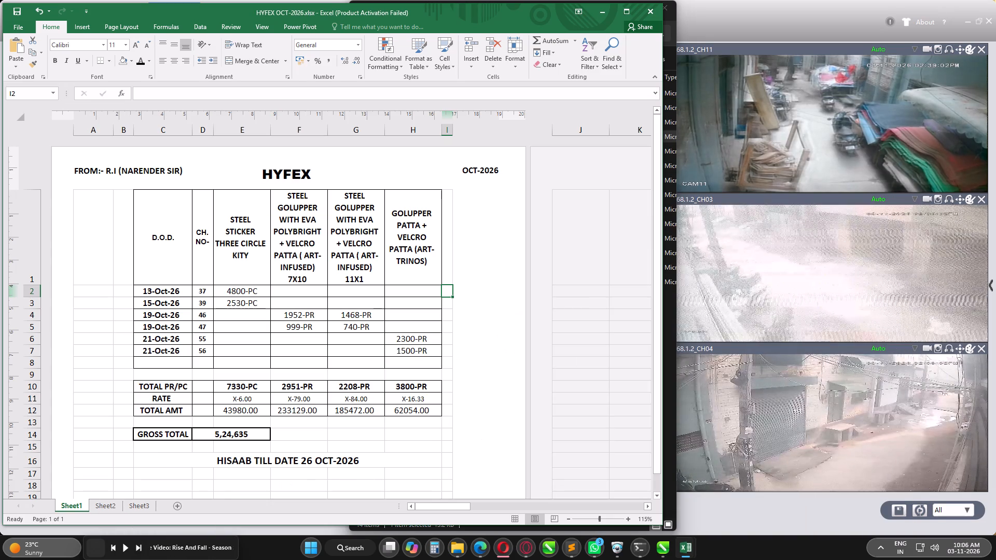
Mark the 13-Oct-26 and 15-Oct-26 rows with a hyphen each in column I (I2 and I3).
click(339, 431)
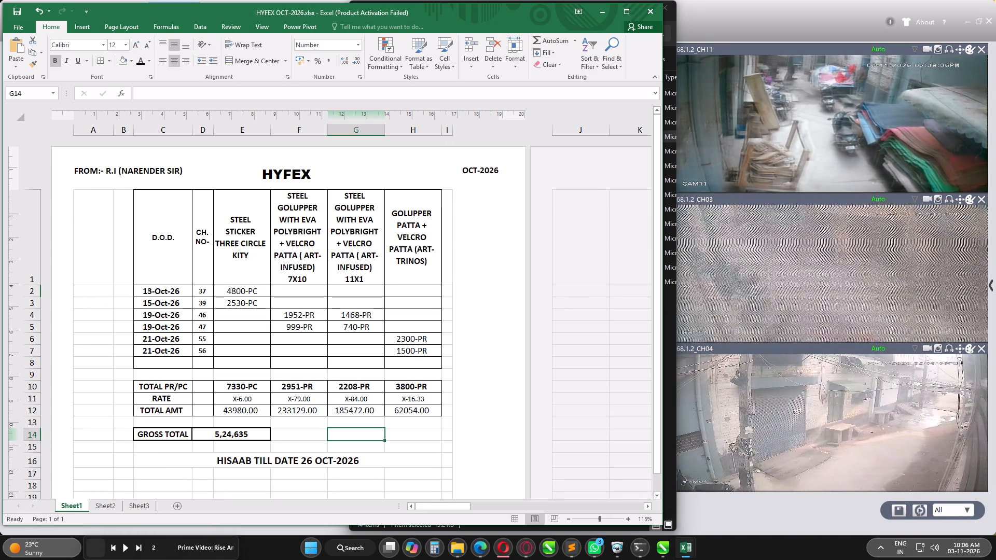
click(236, 292)
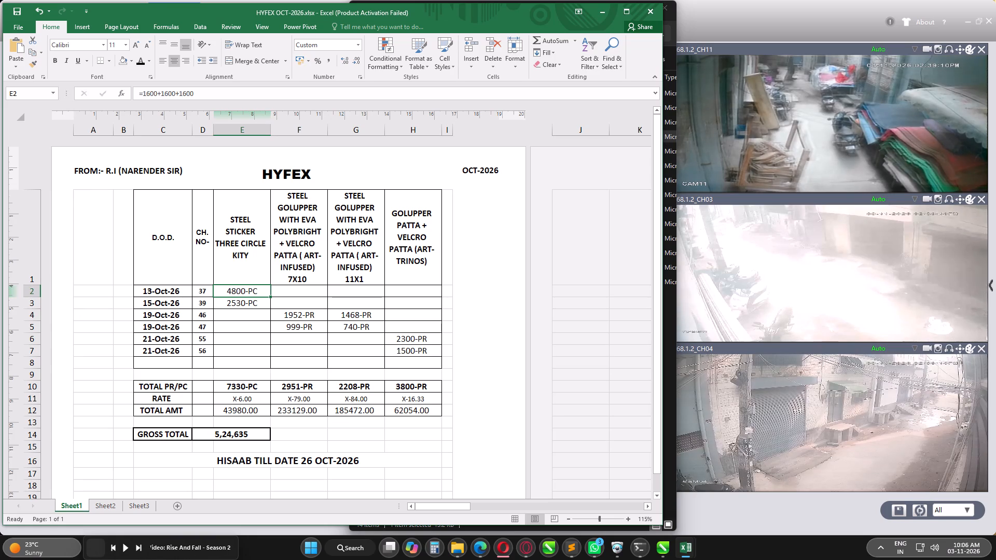
key(Right)
key(Right)
key(Right)
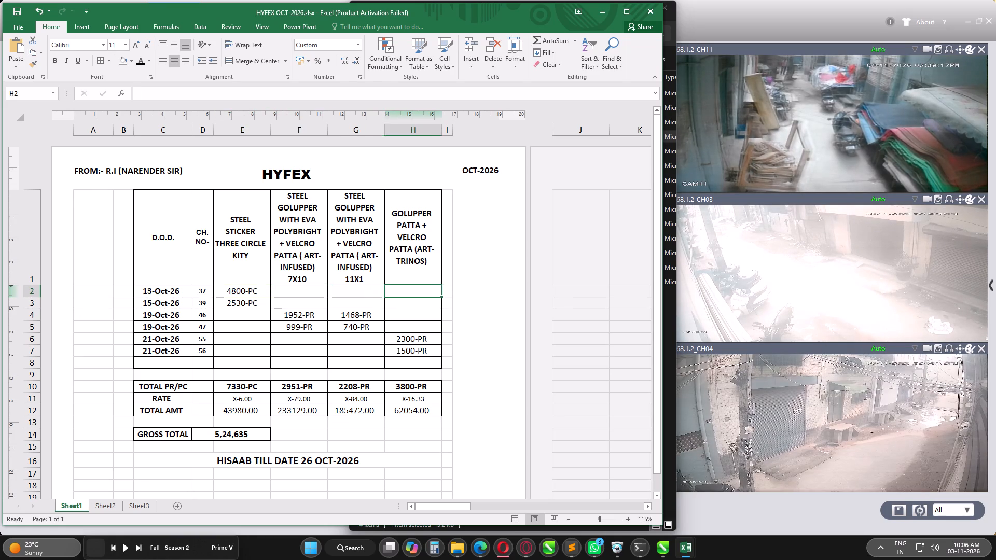
key(Right)
key(minus)
key(Return)
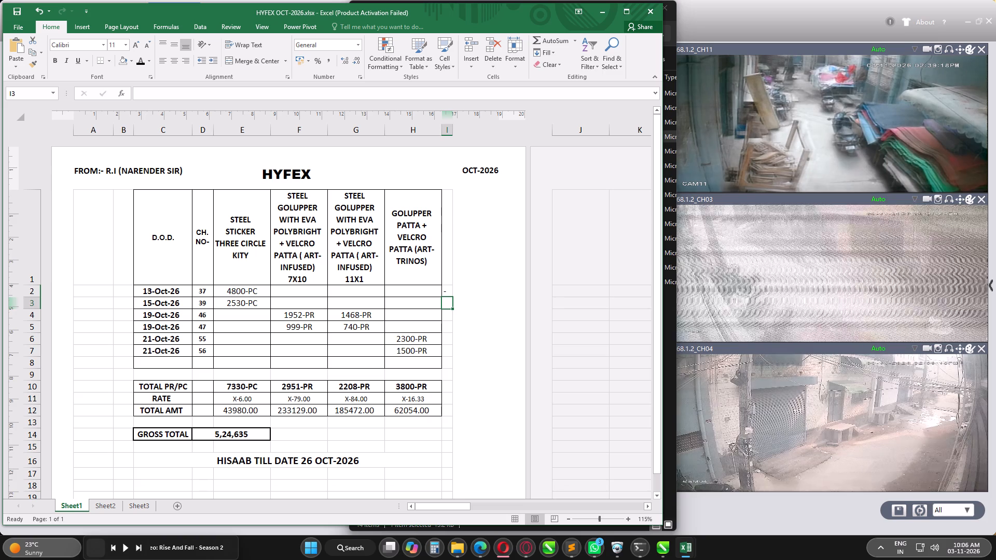
key(minus)
key(Return)
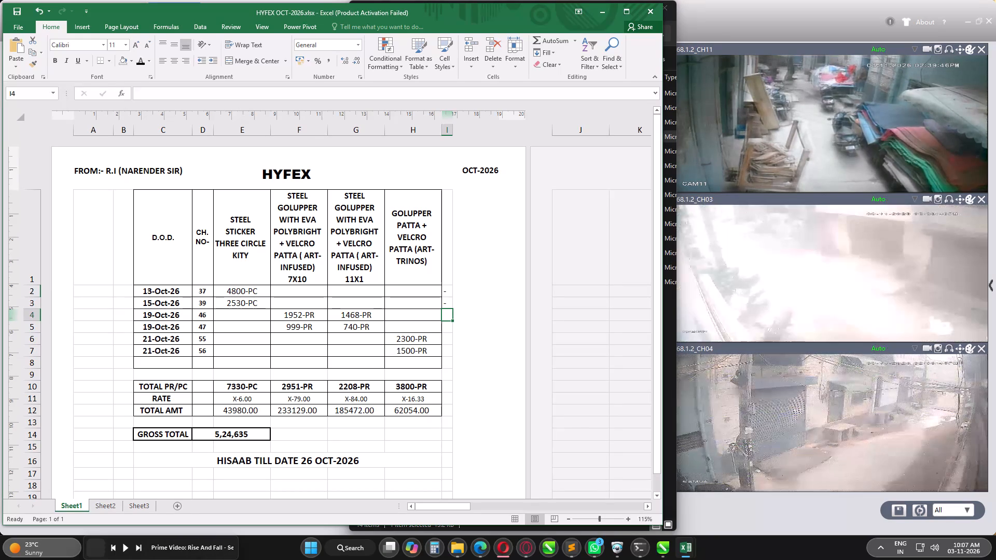
Check the 7X10 and 11X1 quantities of challans 46 and 47 in the 19-Oct-26 rows.
click(436, 542)
click(547, 163)
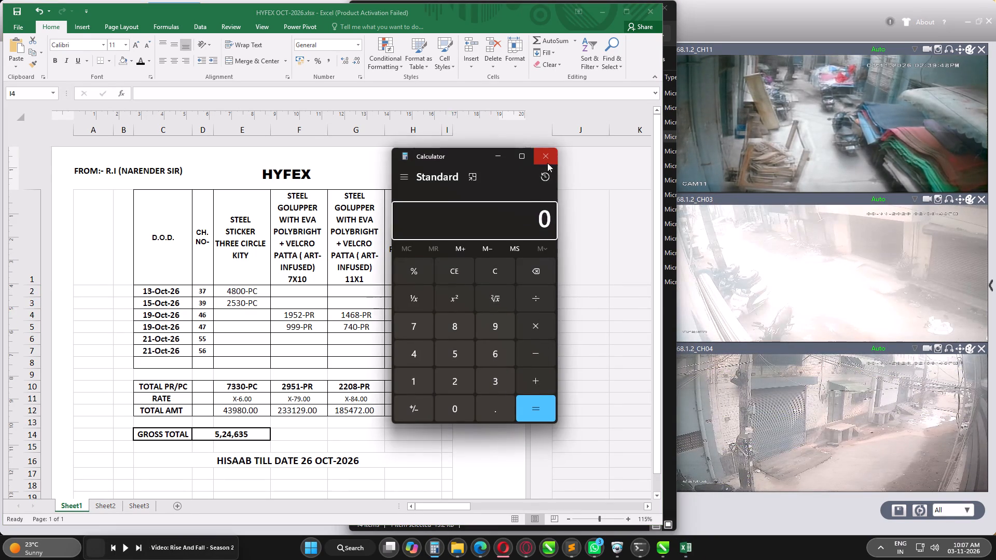
click(303, 311)
drag(294, 314, 352, 317)
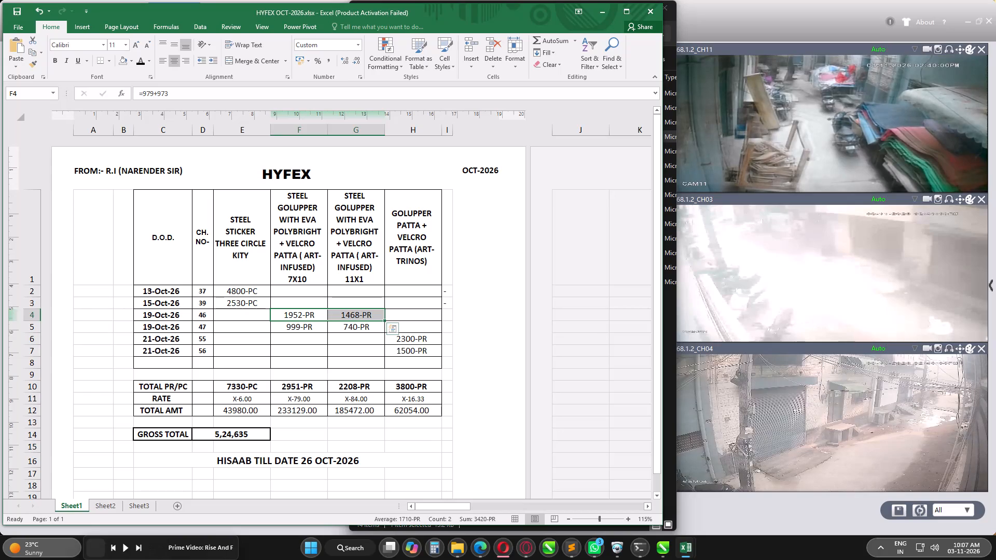
drag(308, 328, 345, 326)
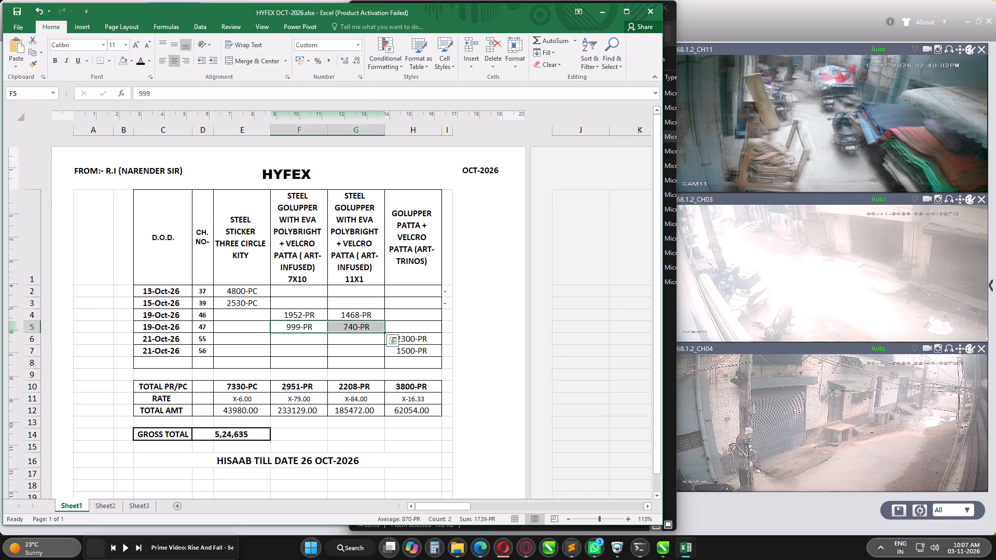
drag(311, 315, 331, 313)
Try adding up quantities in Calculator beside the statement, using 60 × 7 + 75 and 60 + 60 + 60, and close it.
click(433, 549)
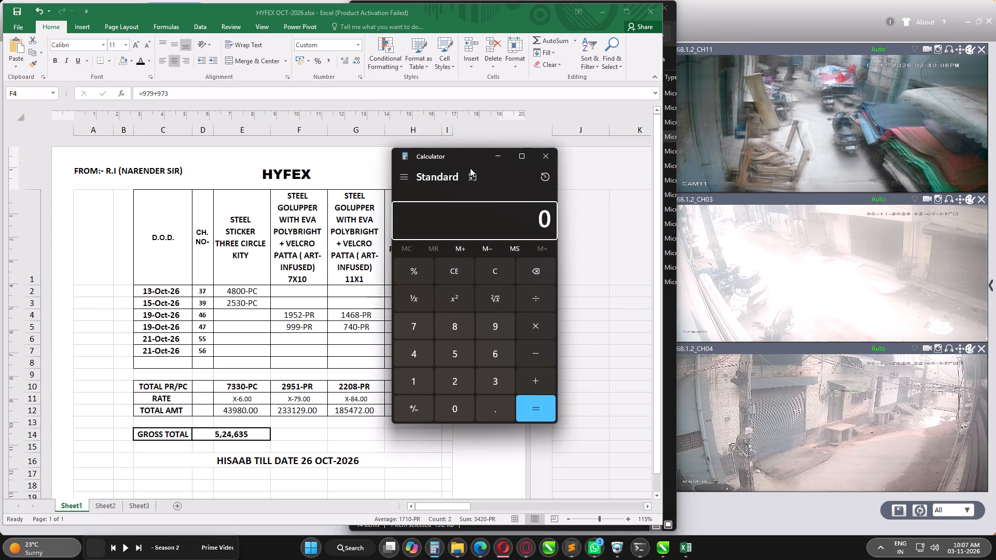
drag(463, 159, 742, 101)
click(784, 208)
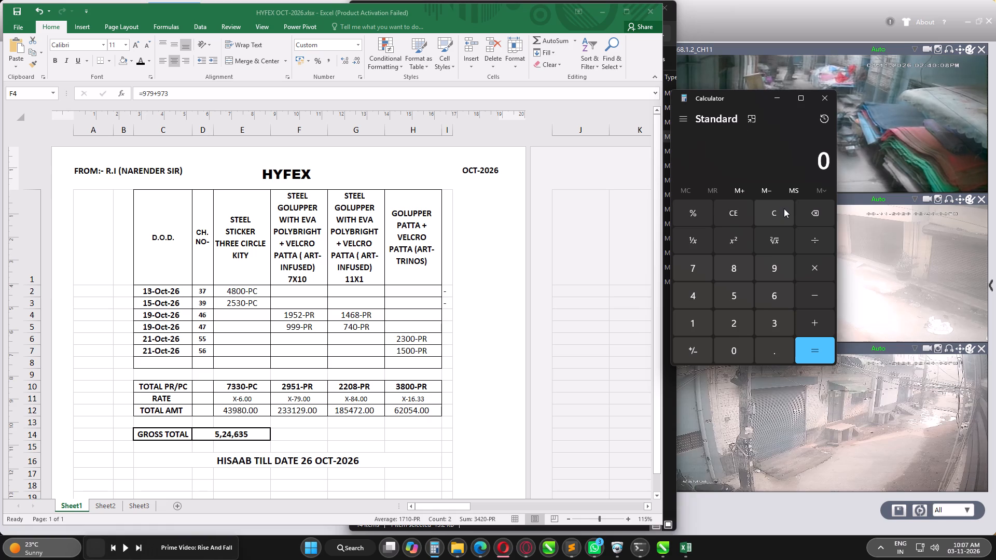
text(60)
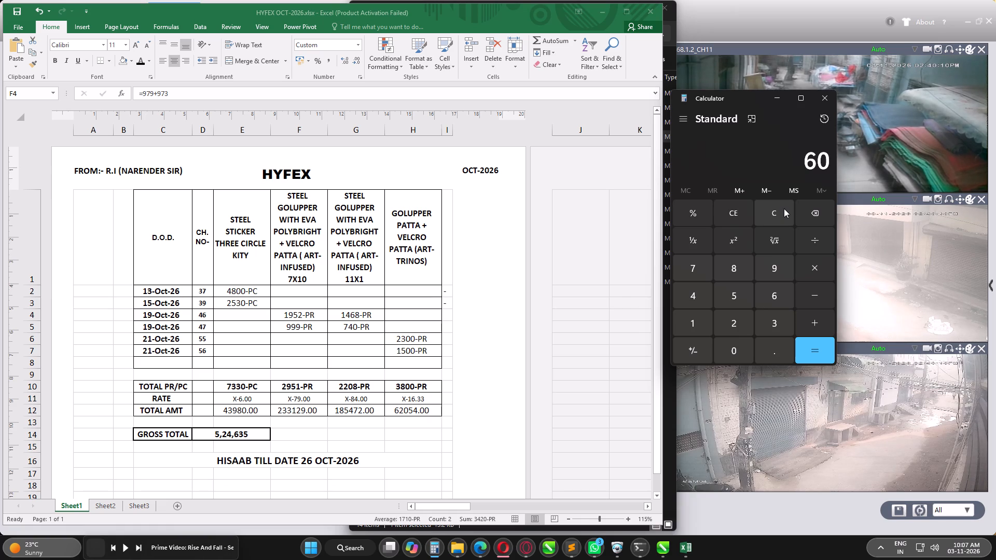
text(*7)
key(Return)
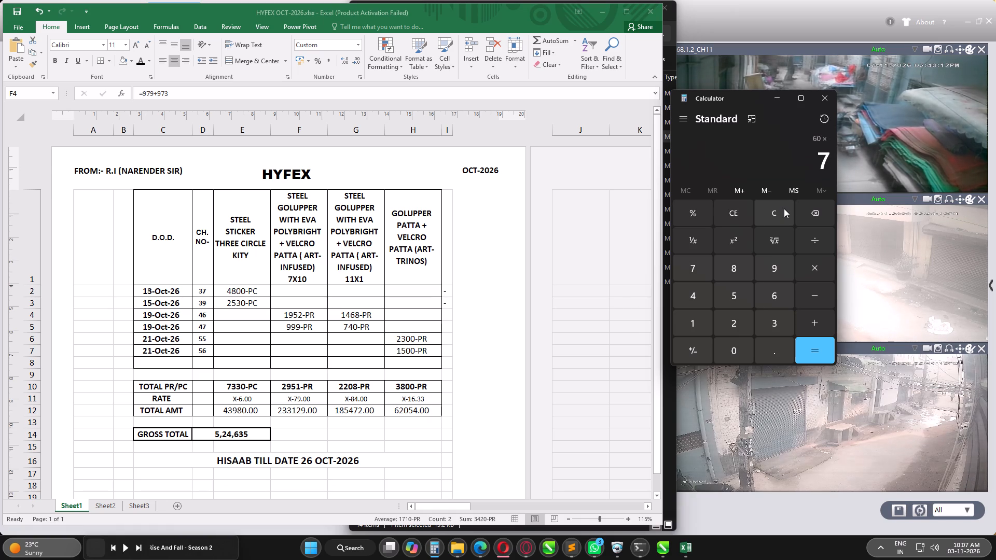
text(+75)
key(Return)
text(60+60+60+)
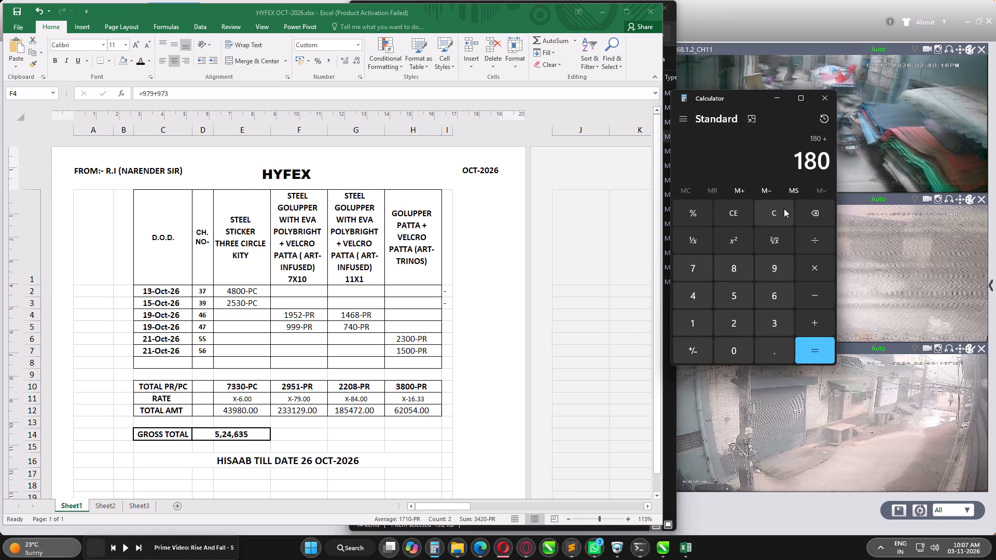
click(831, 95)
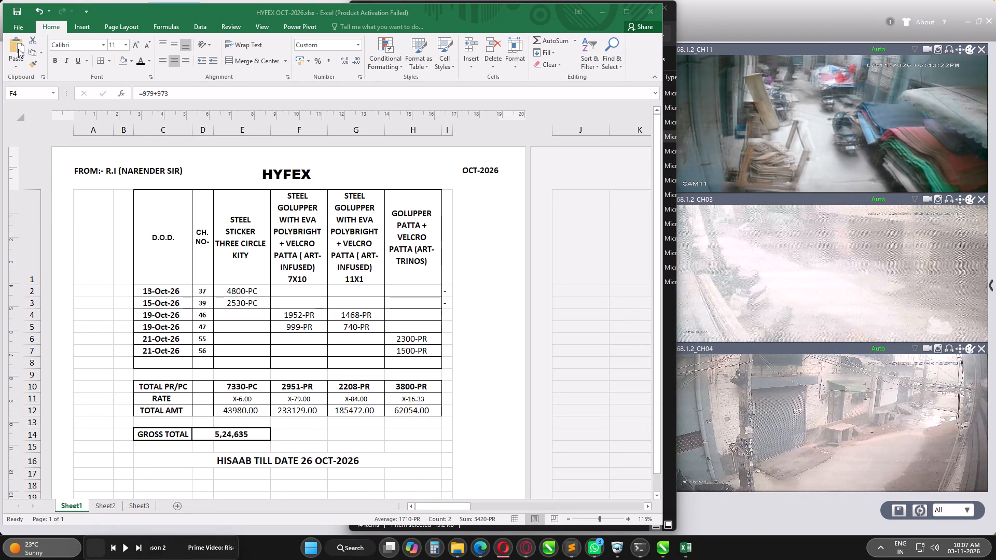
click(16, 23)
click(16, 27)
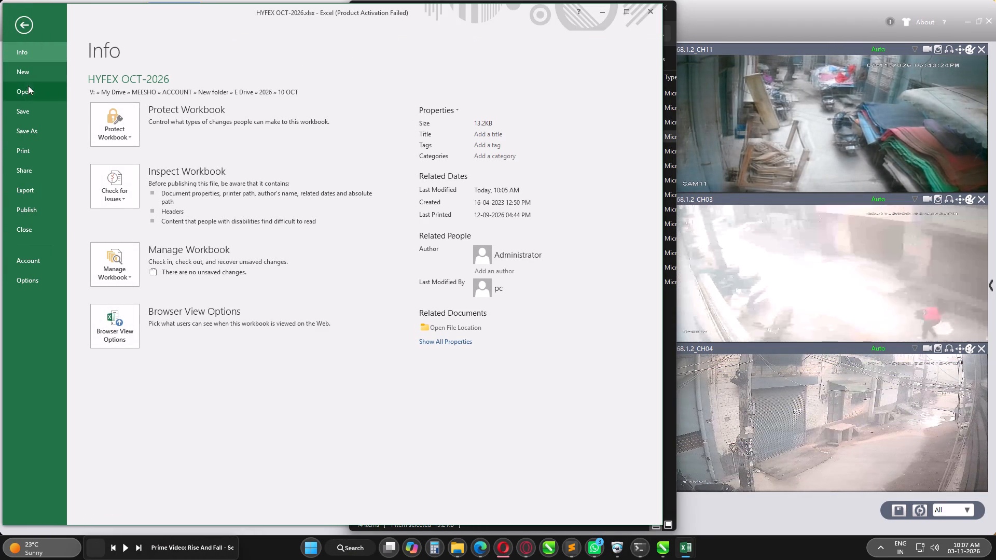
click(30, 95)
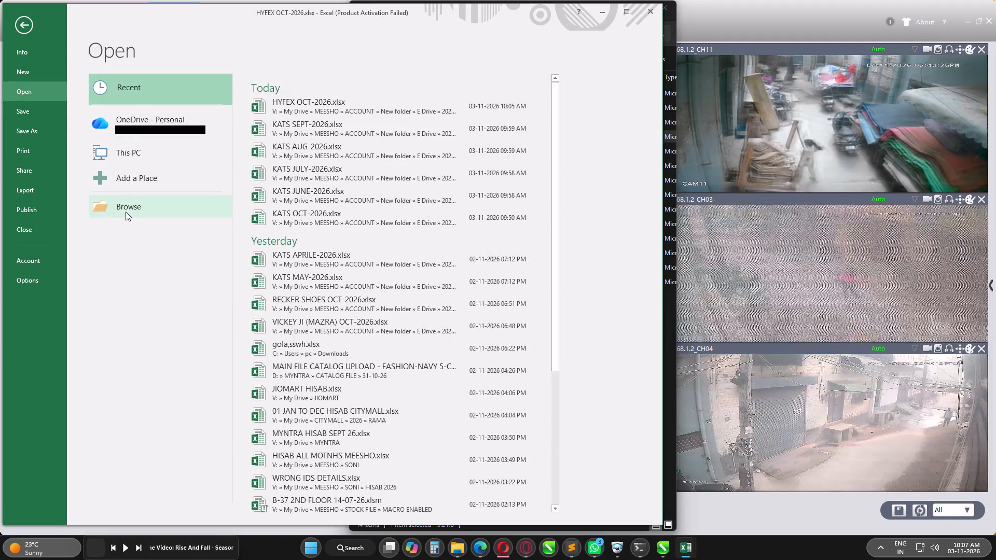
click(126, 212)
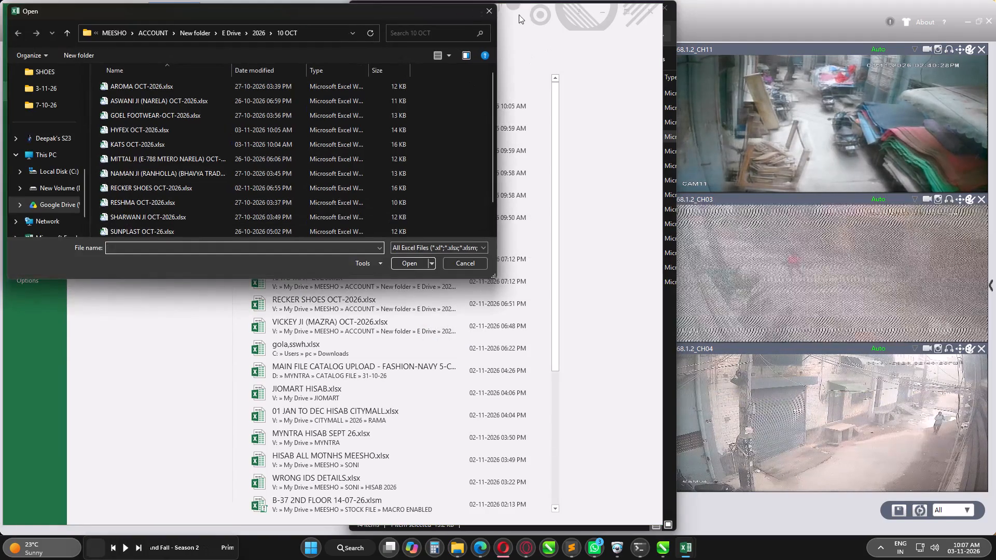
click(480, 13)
Create a blank workbook, narrow its window and place it beside the HYFEX statement.
click(25, 71)
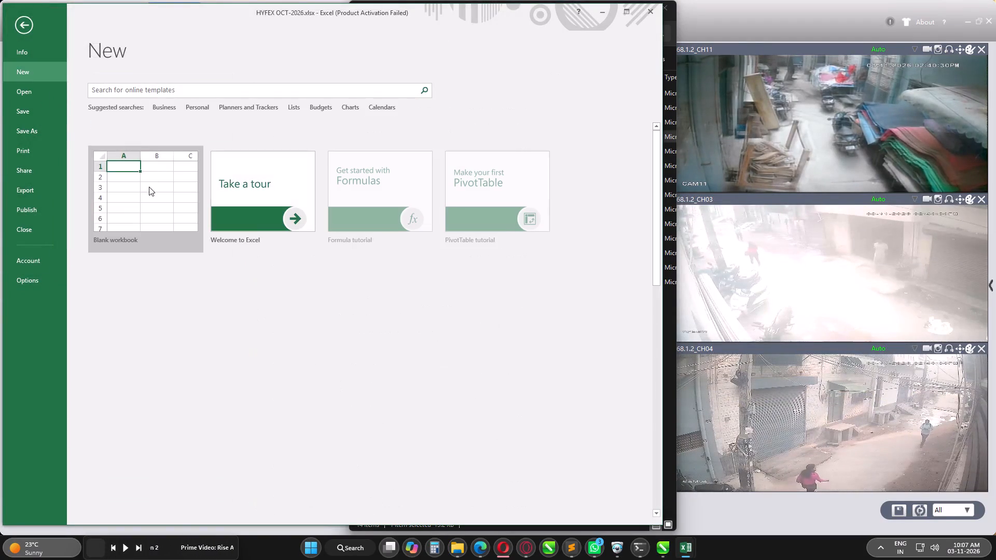
click(149, 187)
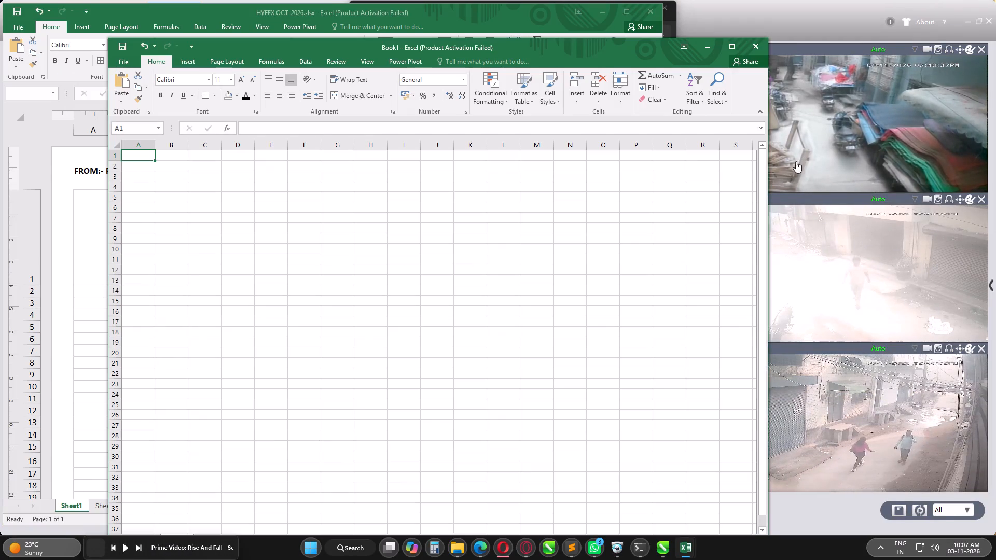
drag(771, 173, 527, 147)
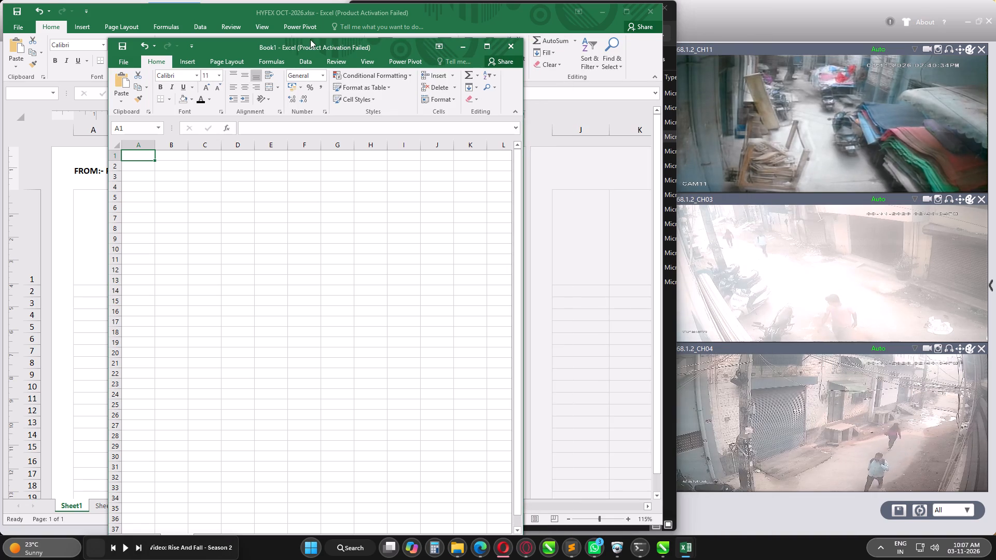
drag(314, 48, 767, 17)
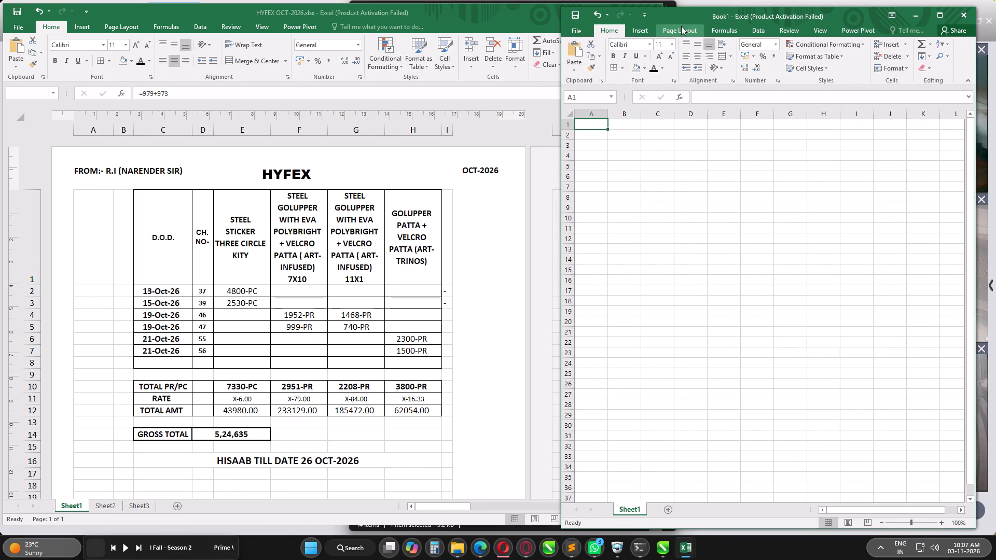
Enter the size headings 7X10 in A1 and 11X1 in B1 of the blank workbook.
text(7X10)
key(Right)
text(XX)
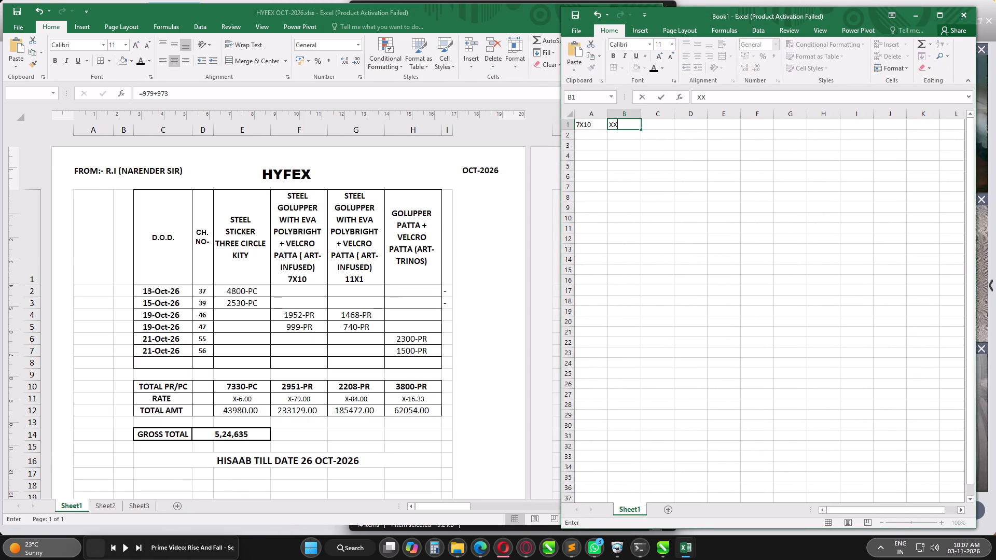
key(BackSpace)
key(BackSpace)
text(11X1)
key(Return)
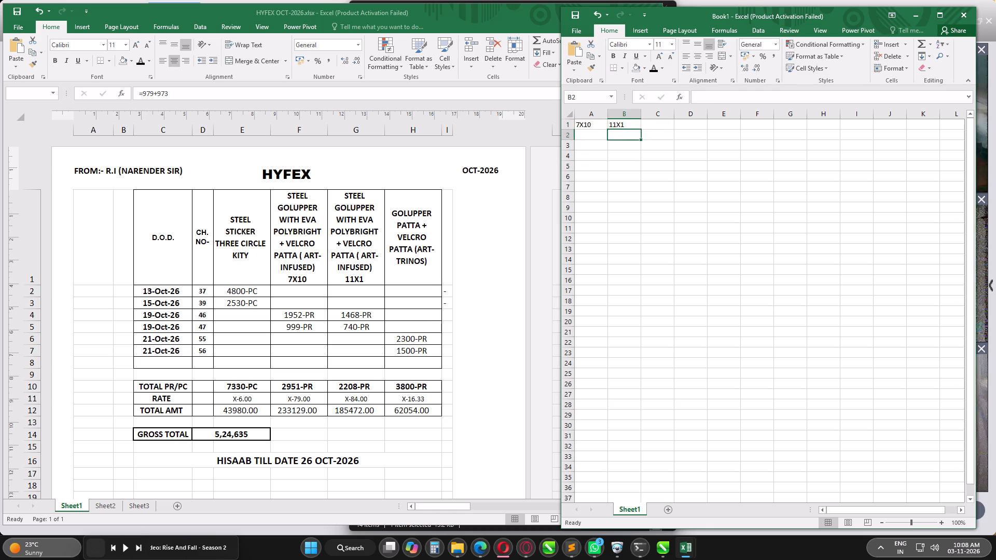
Enter 60 in A2 and 7 in B2 under the headings.
key(Left)
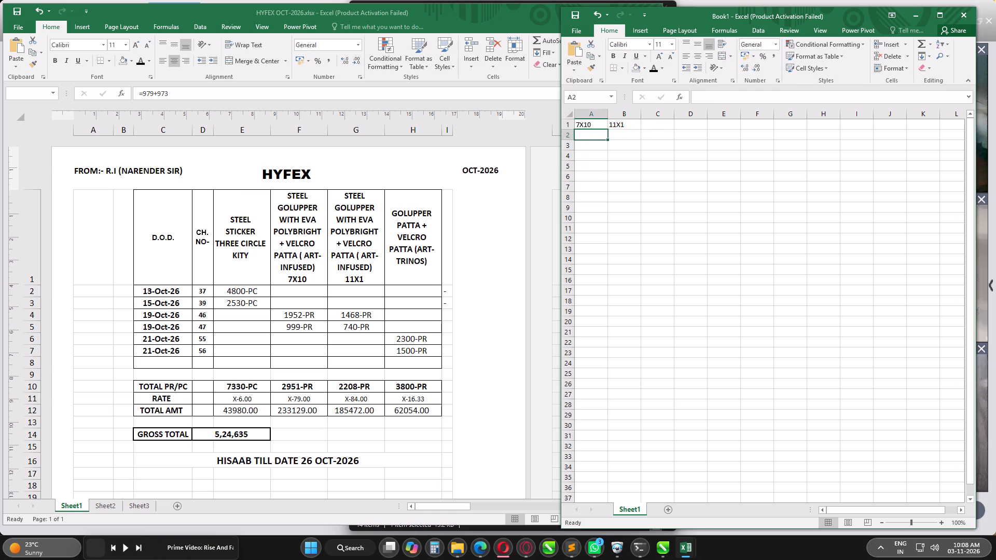
text(60)
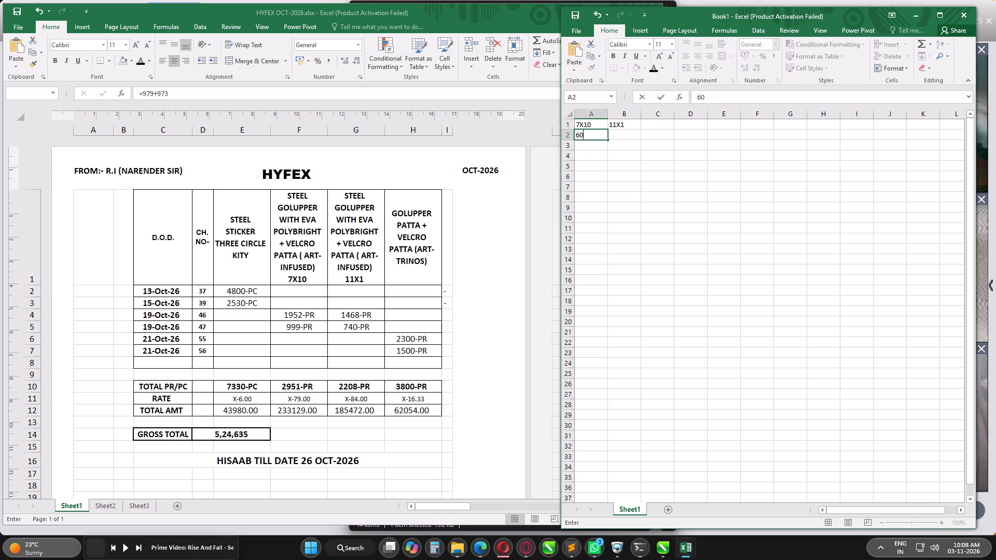
key(Right)
key(7)
key(Return)
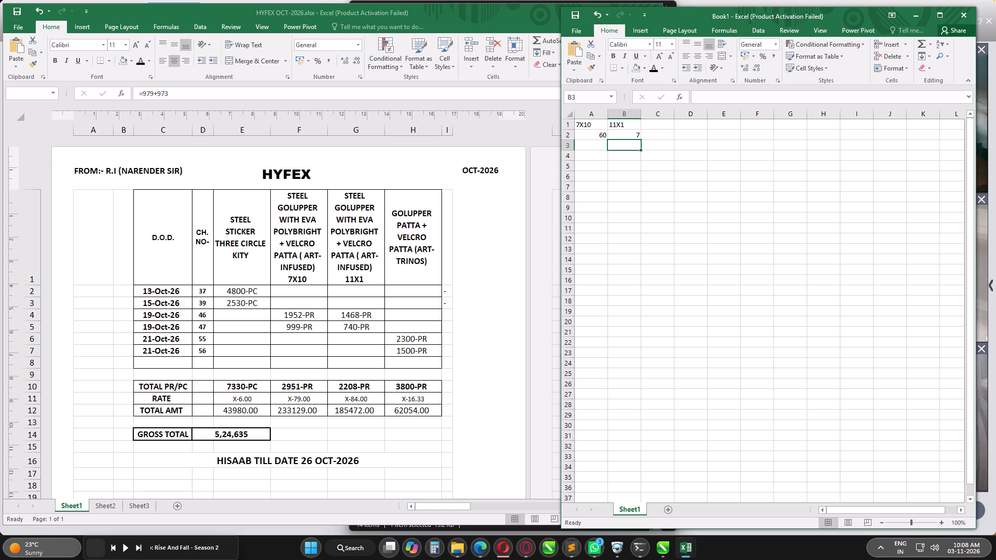
Multiply A2 by B2 with a formula in C2, and move to A3 for the following row.
key(Up)
key(Right)
key(equal)
key(Left)
key(Left)
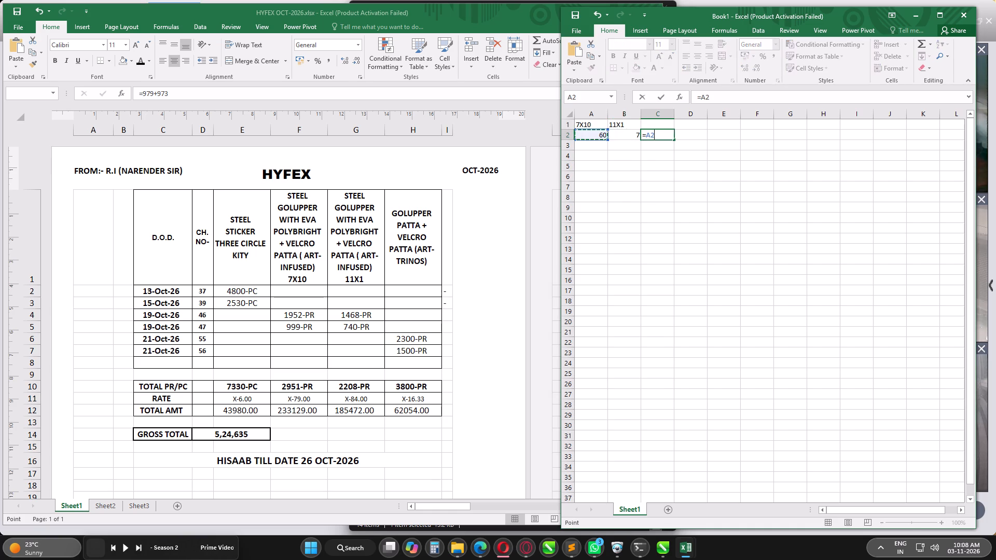
key(asterisk)
key(Left)
key(Return)
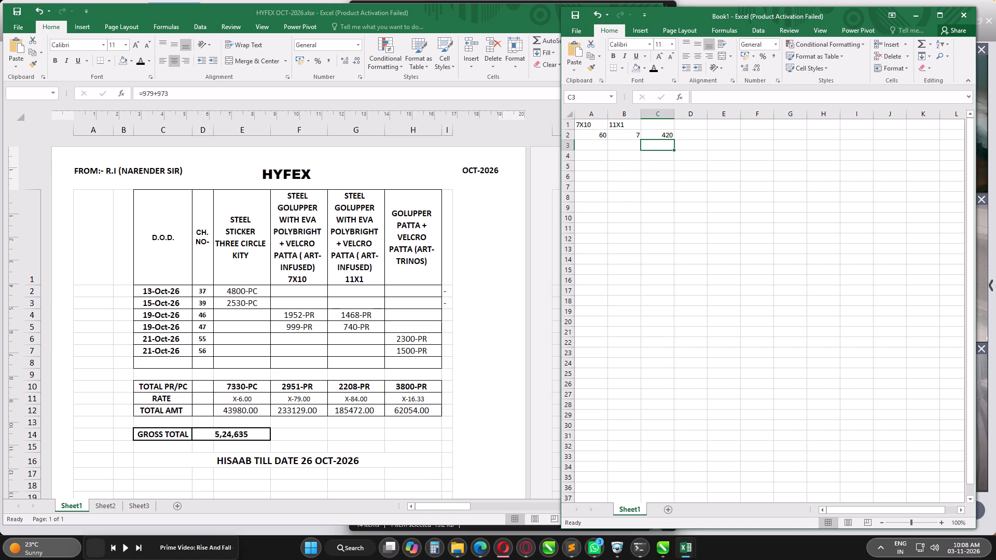
key(Left)
key(Left)
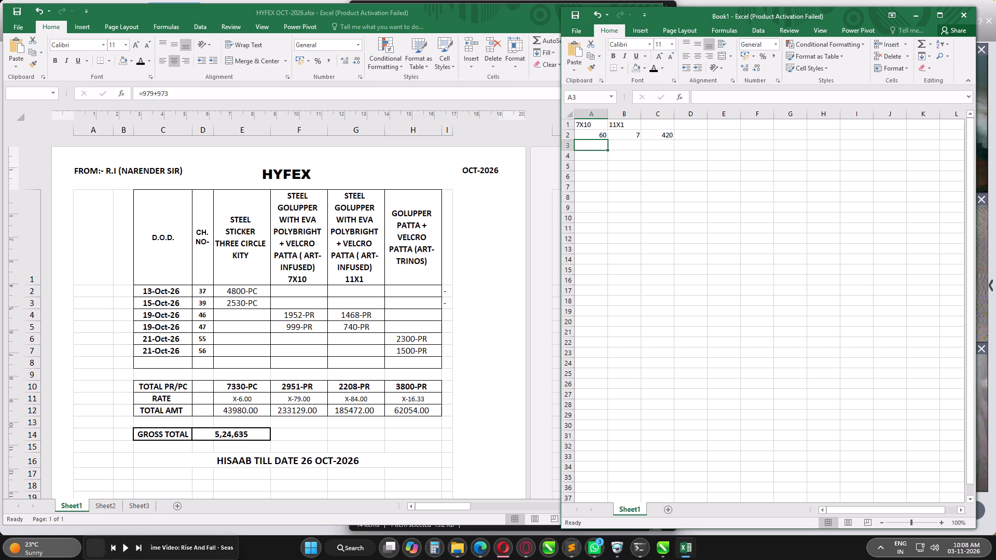
Replace the heading in B1 with an asterisk, and set up a second block with 11X1 in E1 and an asterisk in F1.
click(624, 125)
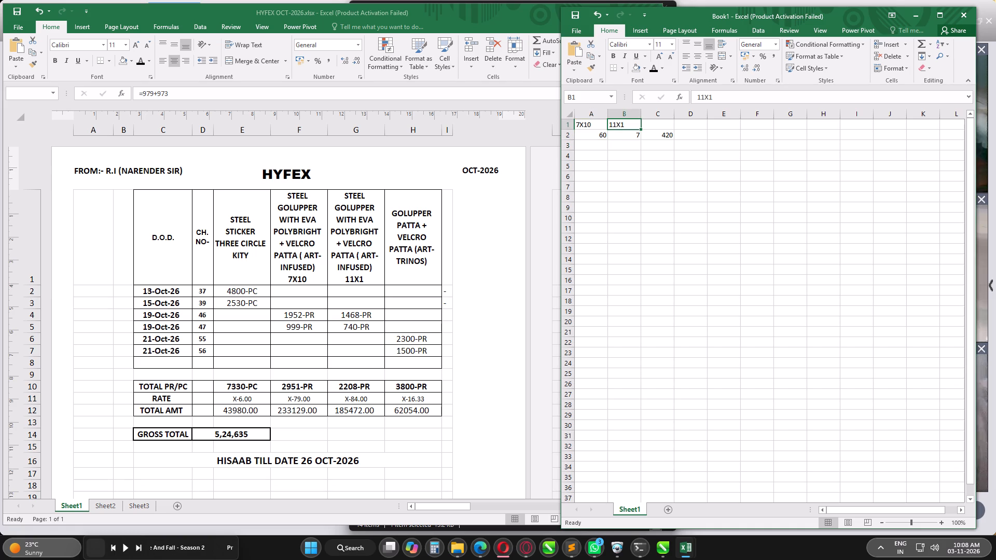
key(asterisk)
key(Return)
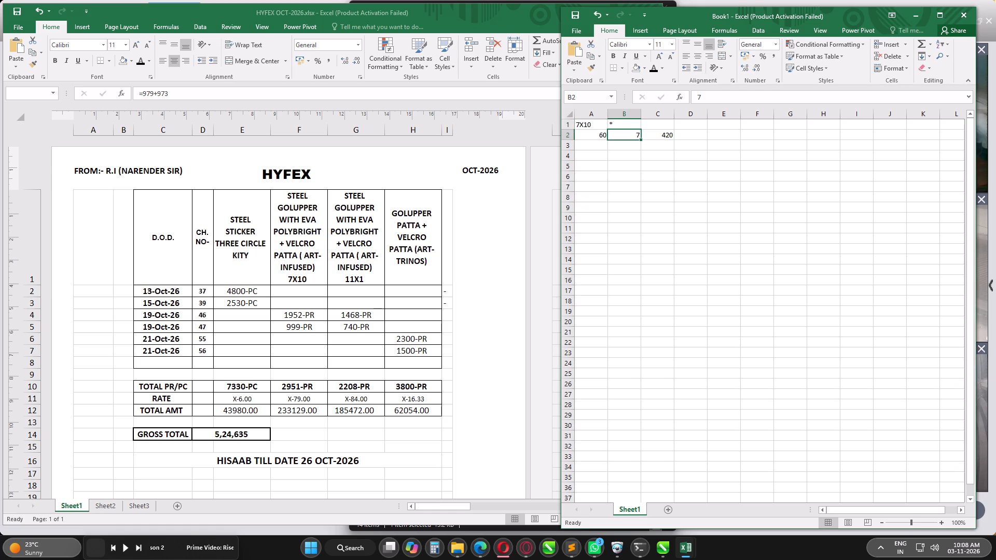
click(727, 127)
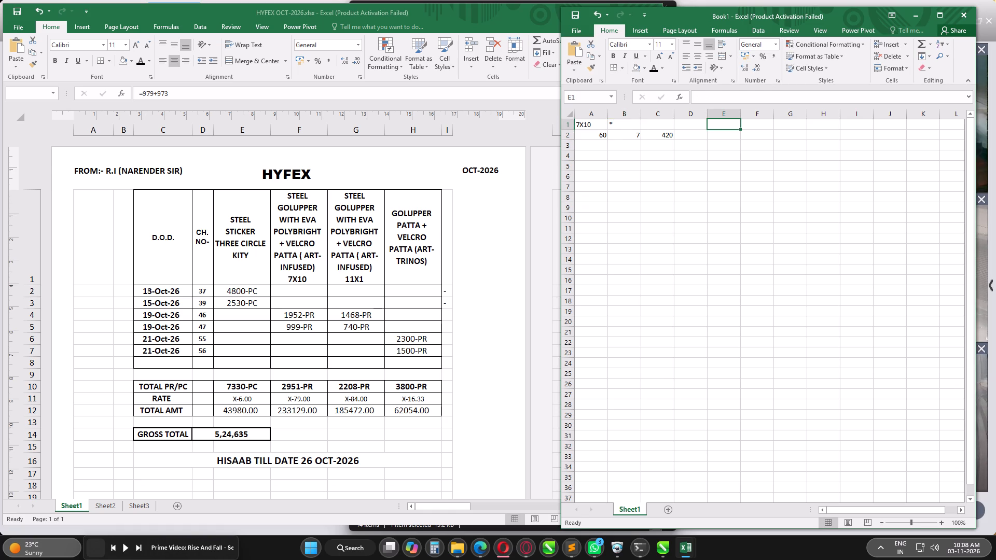
text(11X1)
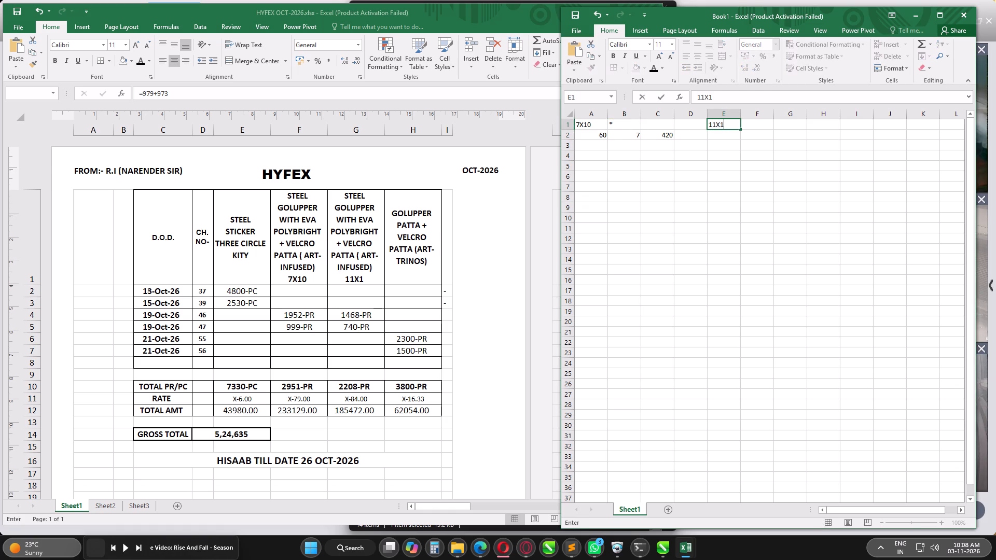
key(Return)
key(Up)
key(Right)
key(asterisk)
key(Right)
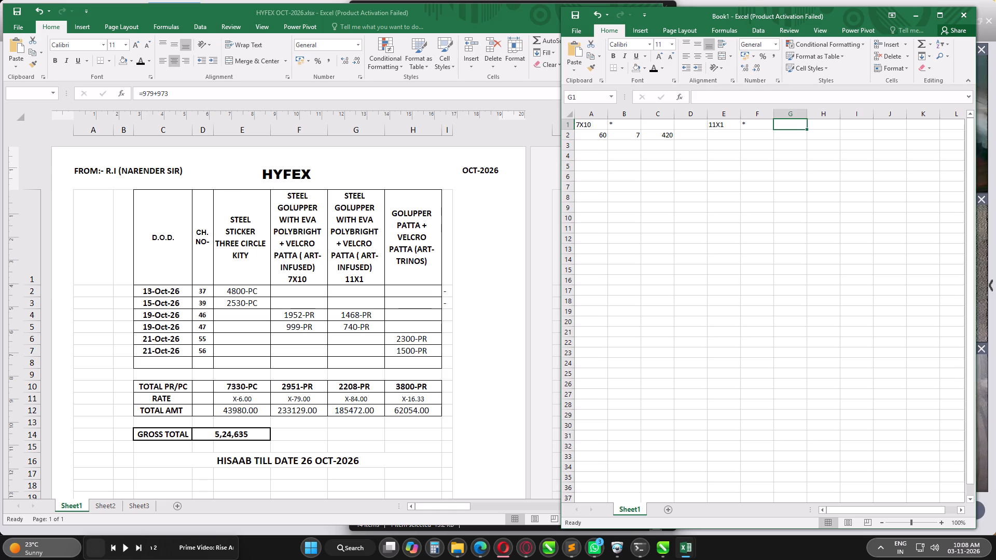
Enter 75, 60, 76, 60, 67 and 60 in A3 to A8 of the 7X10 block.
key(Down)
key(Left)
key(Left)
key(Left)
key(Left)
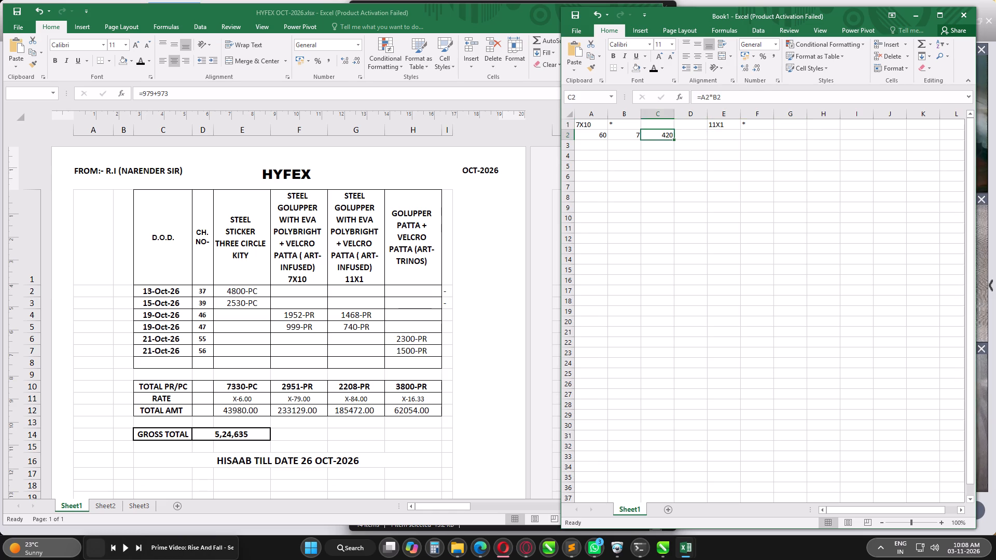
key(Left)
key(Left)
key(Down)
text(75)
key(Return)
text(60)
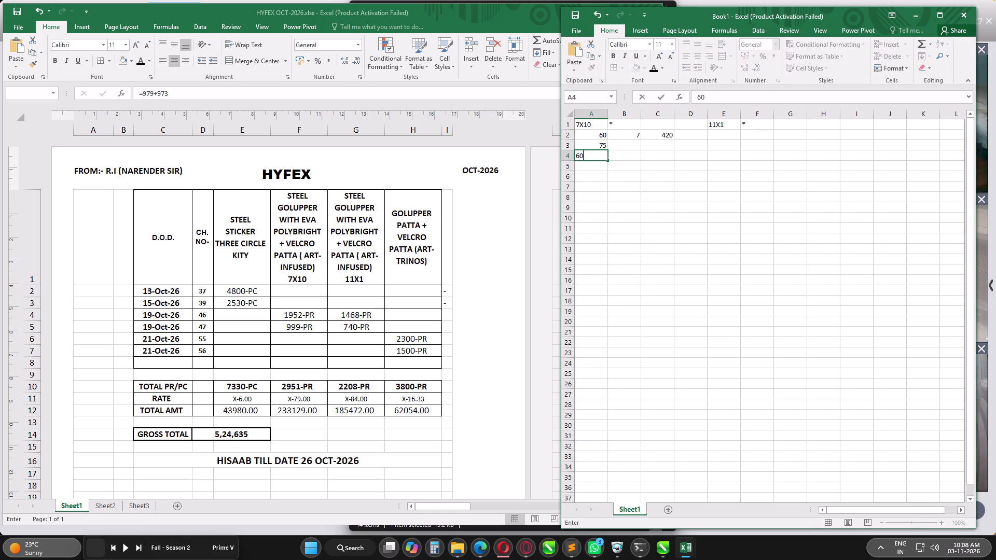
key(Return)
text(76)
key(Return)
text(60)
key(Return)
text(67)
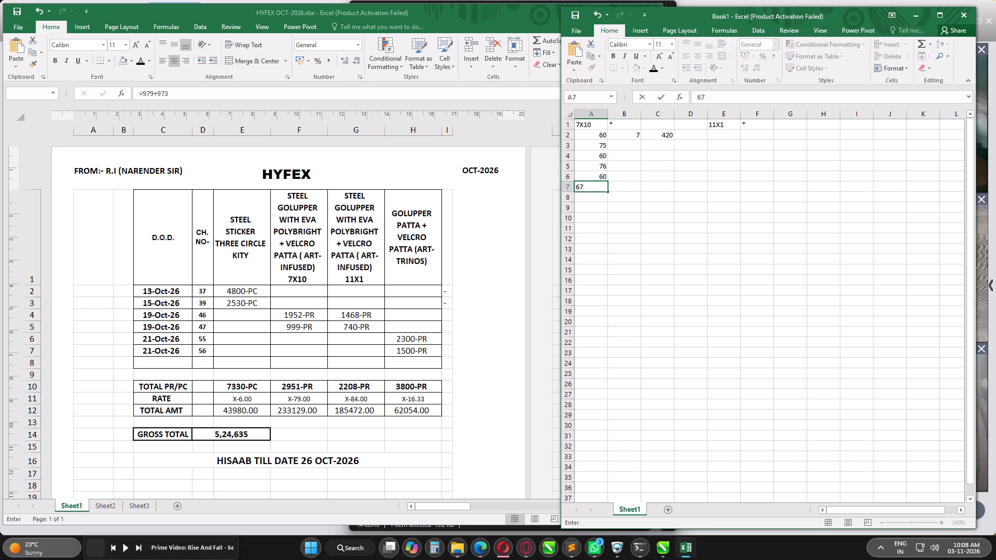
key(Return)
text(60)
key(Return)
Enter the multipliers 1, 7, 1, 7, 1 and 8 in B3 to B8 of the 7X10 block.
key(Right)
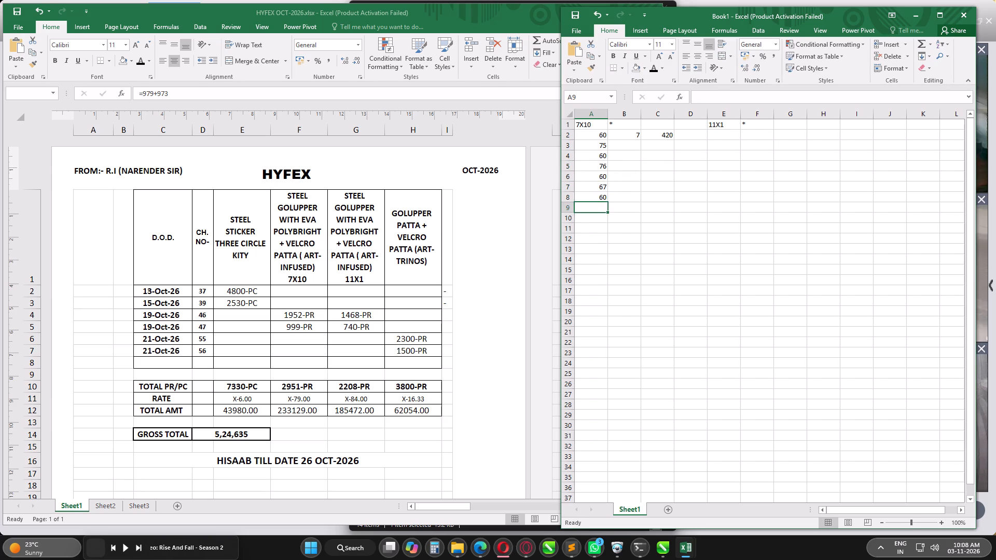
key(Up)
key(Up)
key(Up)
key(Up)
key(Up)
key(Up)
key(Up)
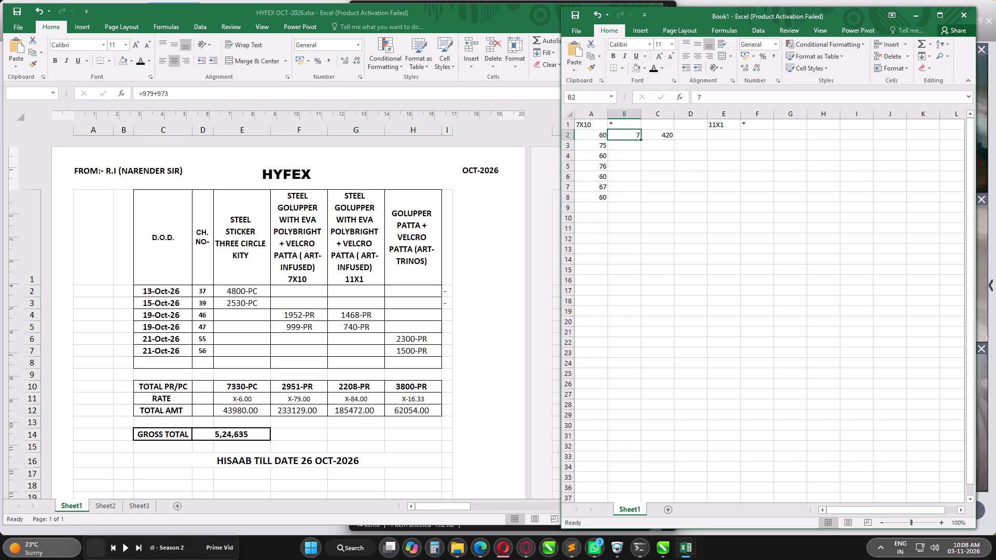
key(Down)
key(1)
key(Return)
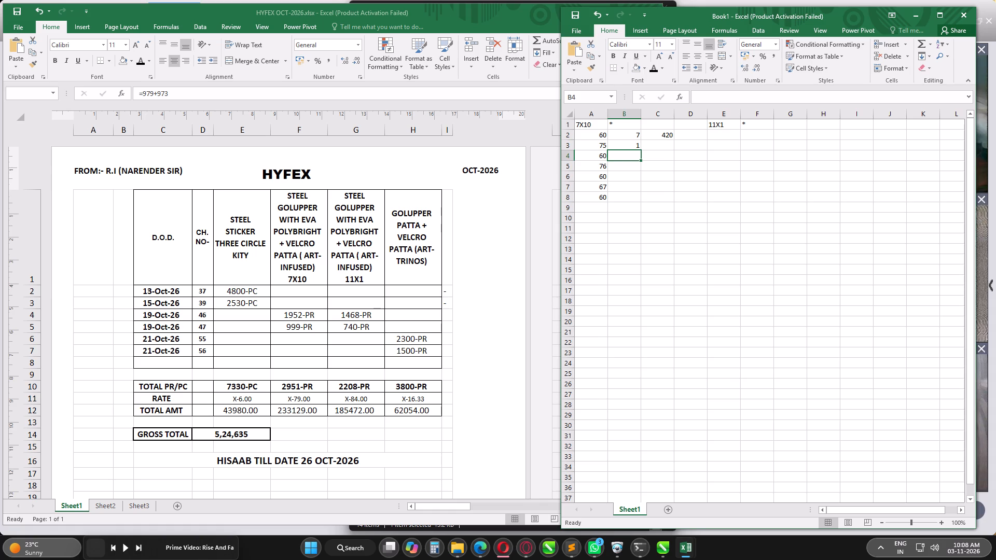
key(7)
key(Return)
key(1)
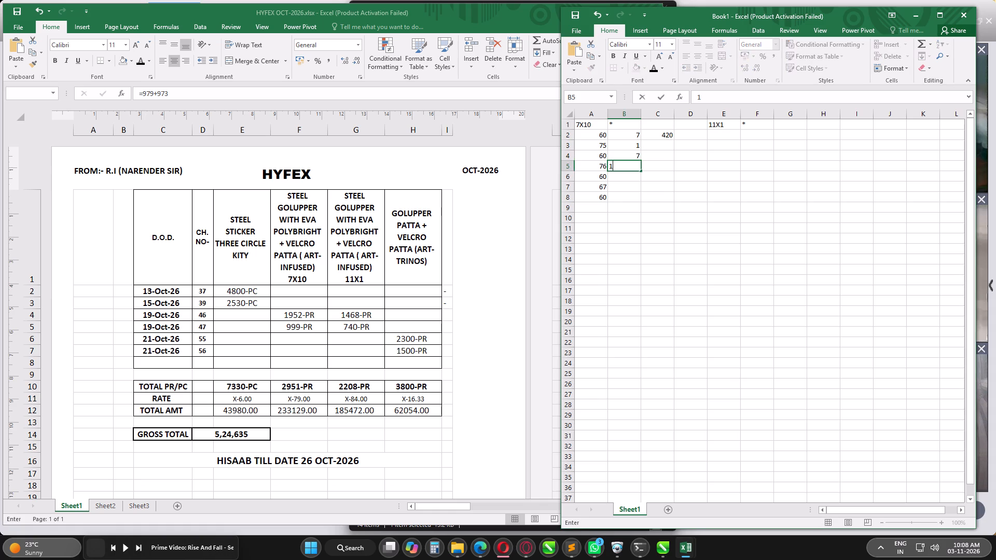
key(Return)
key(7)
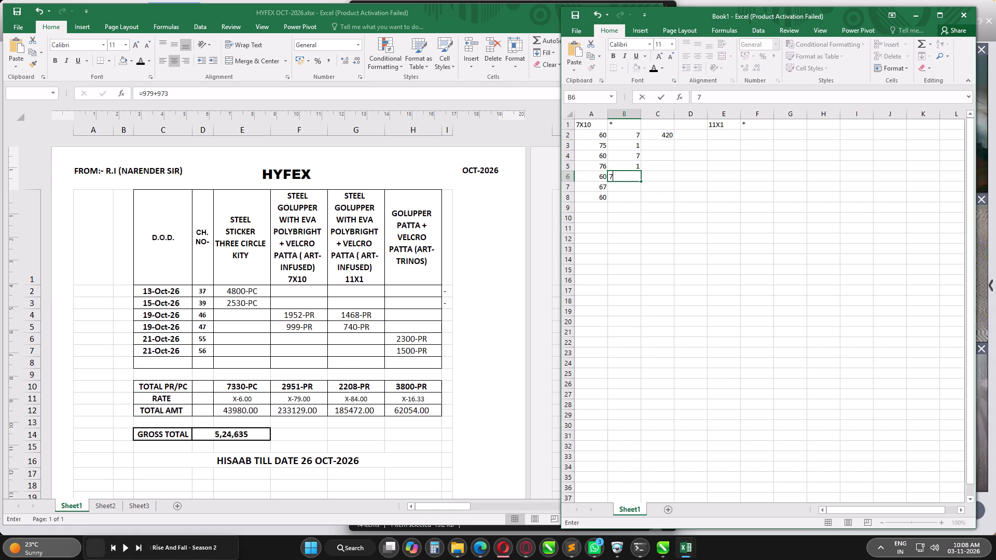
key(Return)
key(1)
key(Return)
key(8)
key(Return)
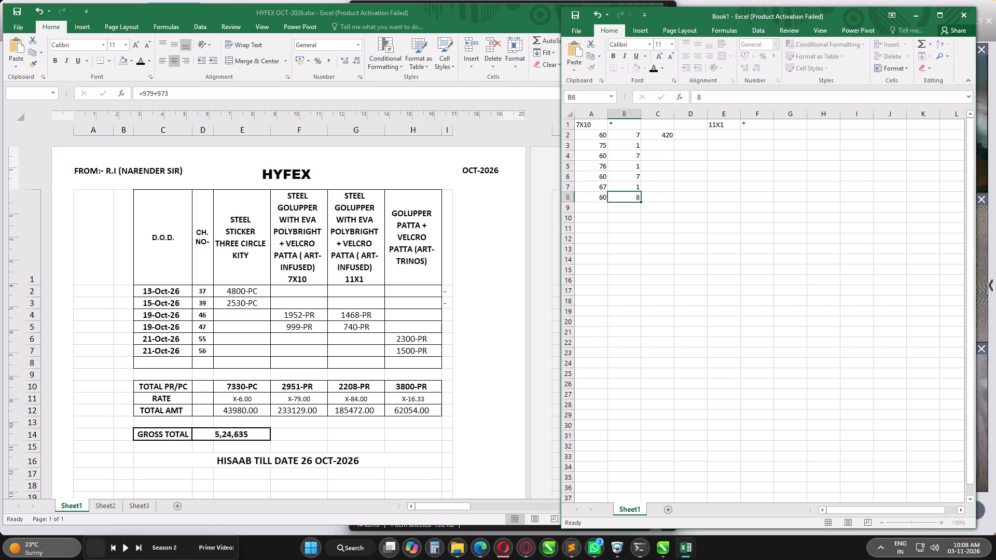
Fill the multiplication formula from C2 down to C8.
key(Up)
key(Up)
key(Right)
key(Right)
key(Up)
key(Up)
key(Up)
key(Up)
key(Left)
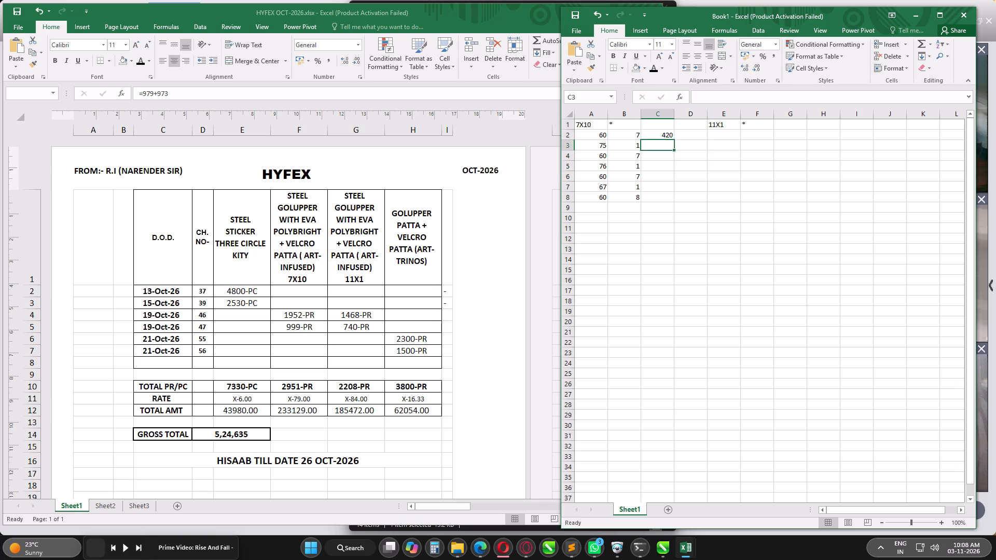
key(Up)
drag(675, 140, 669, 173)
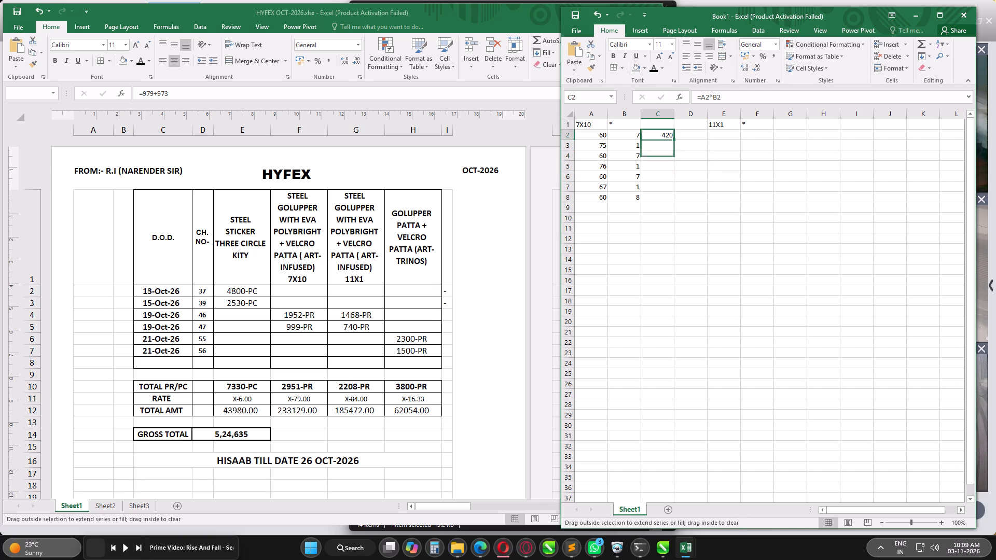
drag(669, 173, 663, 198)
Sum C2 to C8 in C10 with a SUM formula.
click(621, 209)
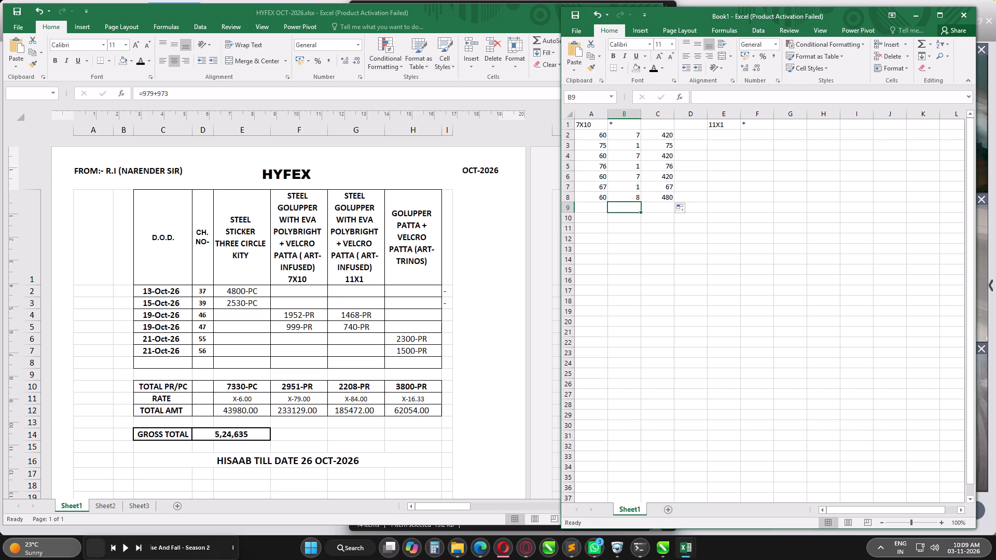
click(660, 214)
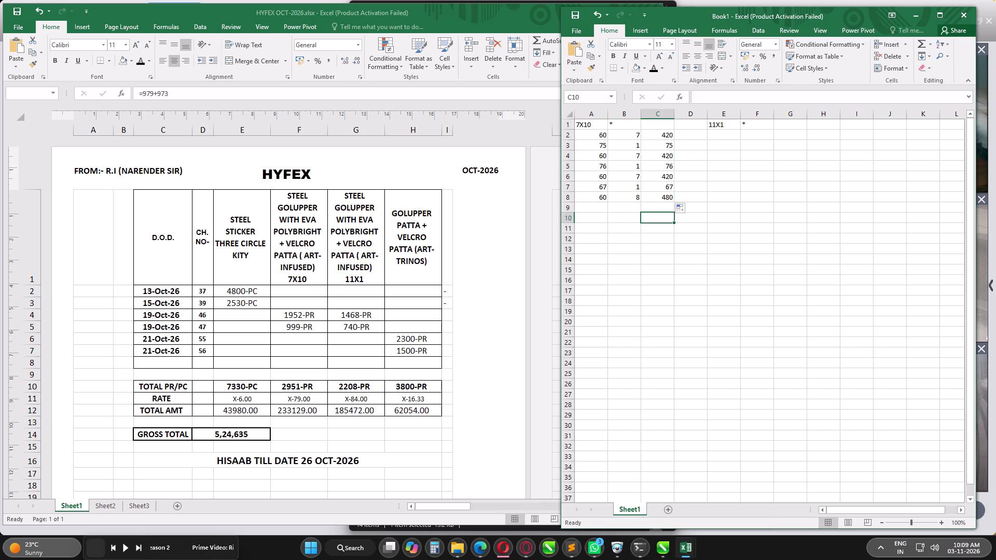
text(=SUM()
key(Up)
key(Up)
key(ctrl+shift+Up)
key(Return)
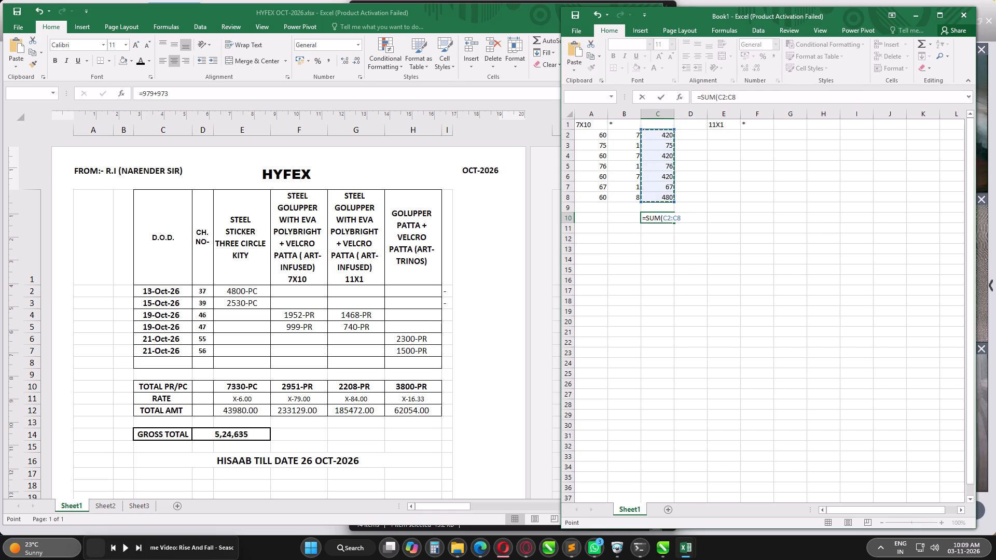
Label B11 as PAIR and divide the C10 total by 2 in C11.
key(Left)
text(PAIR)
key(Return)
key(Up)
key(Right)
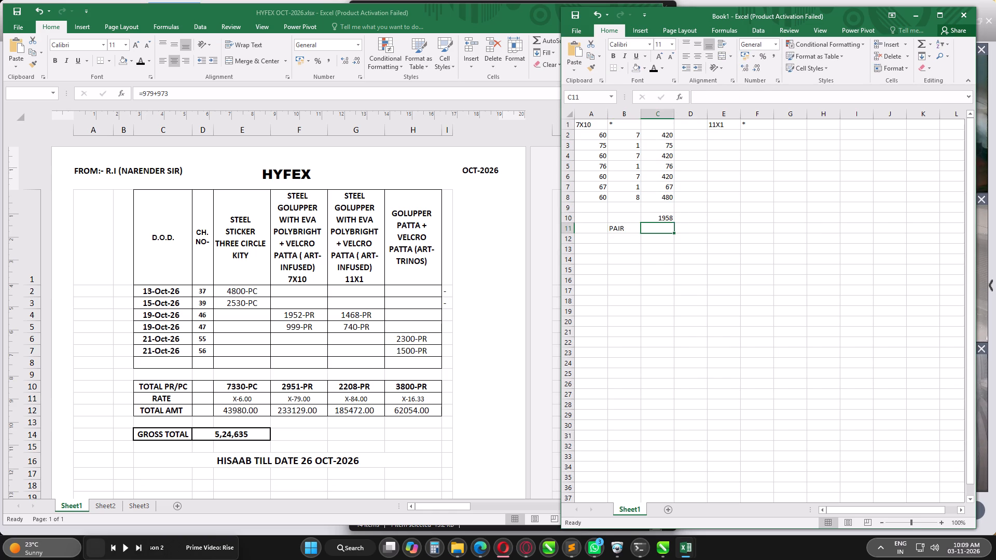
key(equal)
click(656, 217)
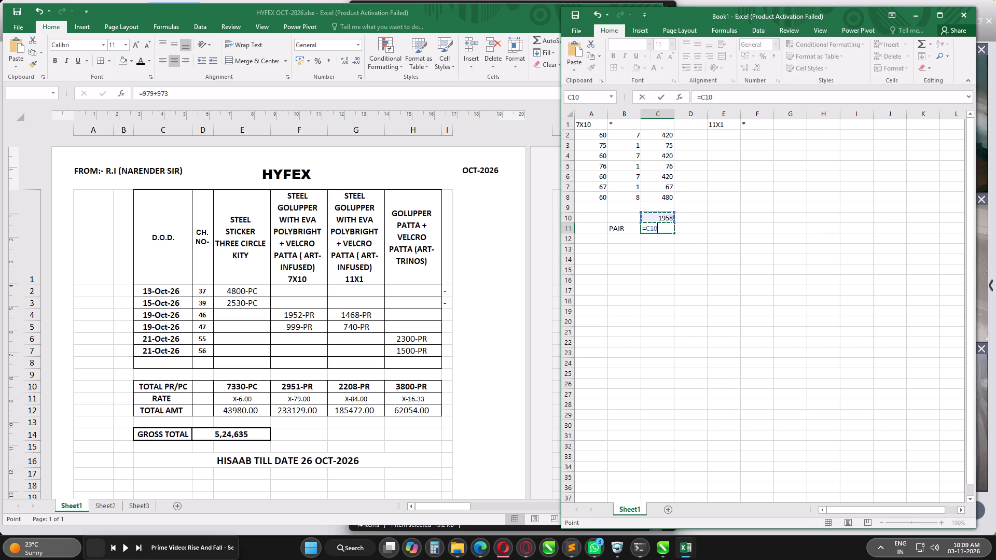
text(/2)
key(Return)
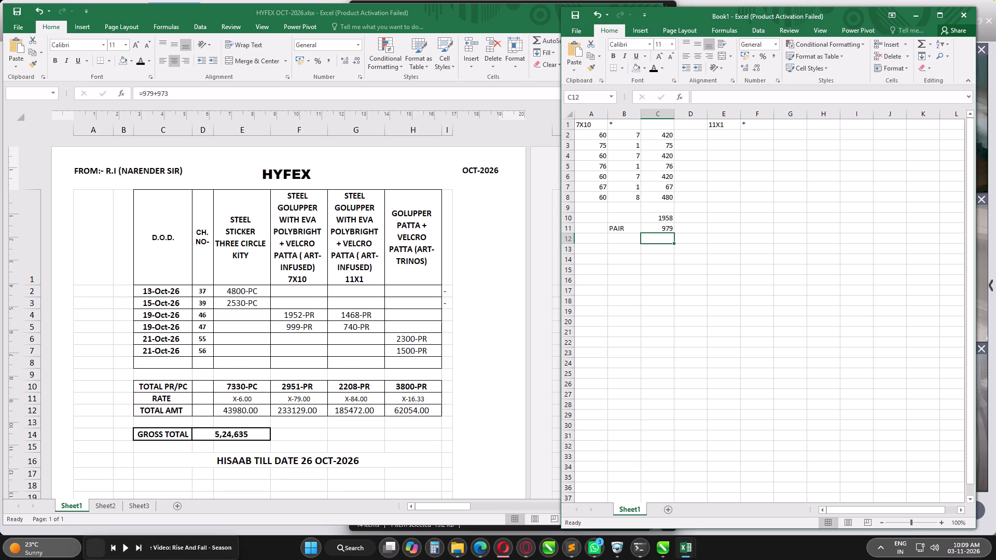
Check the formula behind the 7X10 quantity for challan 46 in the HYFEX statement, and return to the blank workbook.
click(302, 320)
click(303, 316)
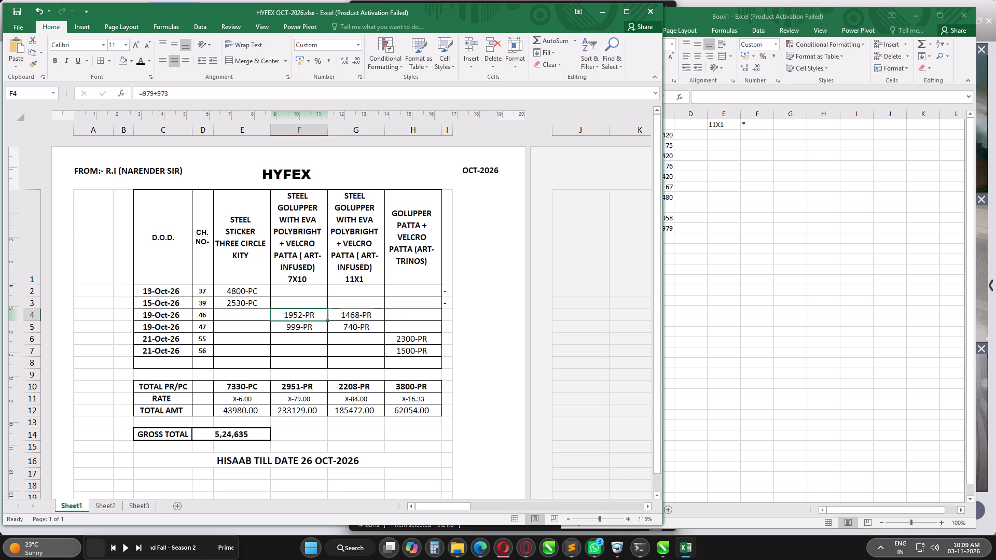
click(715, 242)
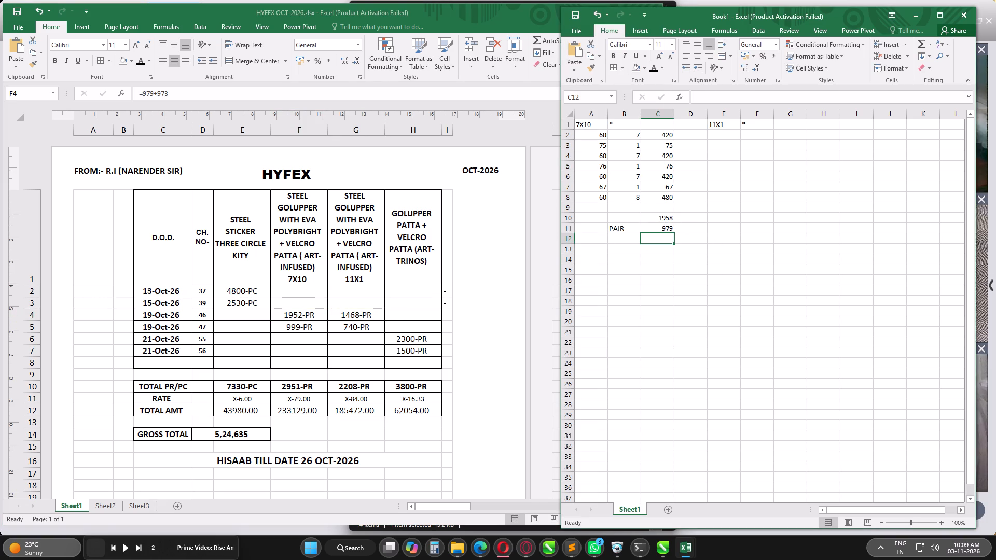
click(706, 212)
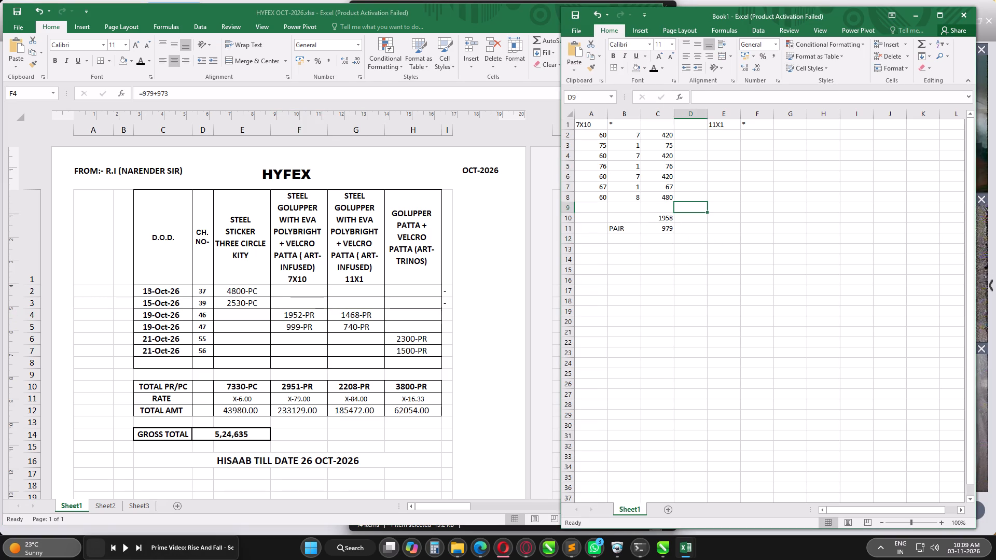
Enter 90, 90, 95, 90, 109, 90 and 85 in E2 to E8 under the 11X1 heading.
click(720, 134)
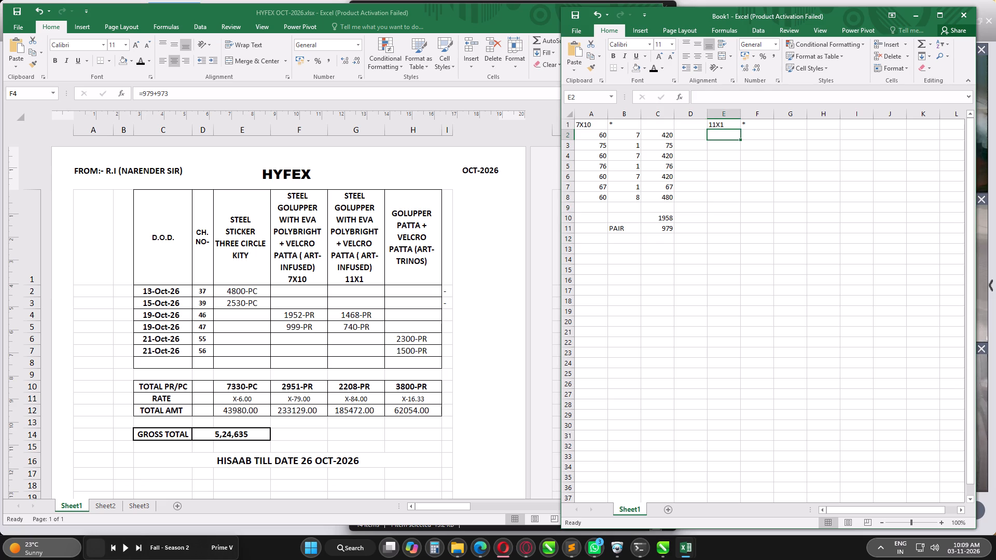
text(90*)
key(BackSpace)
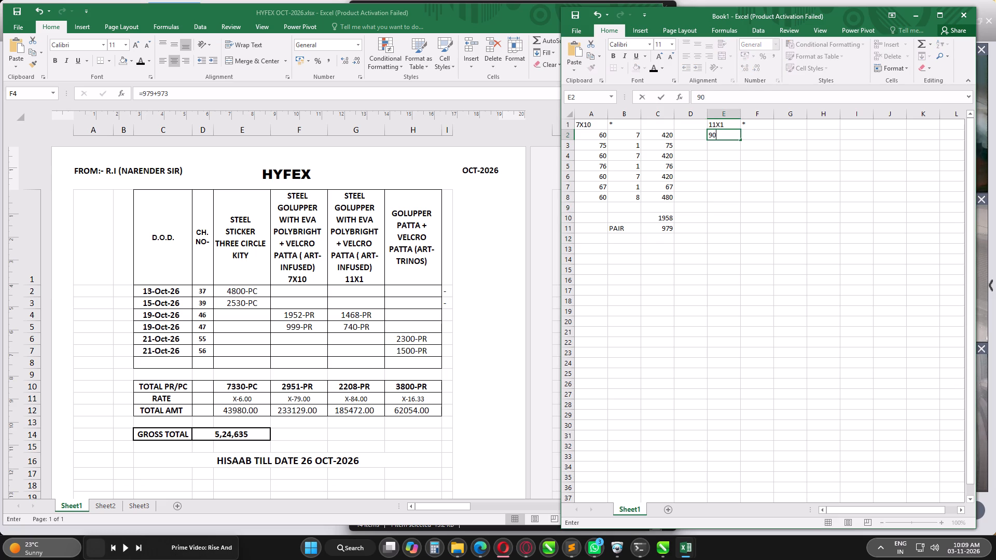
key(4)
key(BackSpace)
key(Return)
text(90)
key(Return)
text(95)
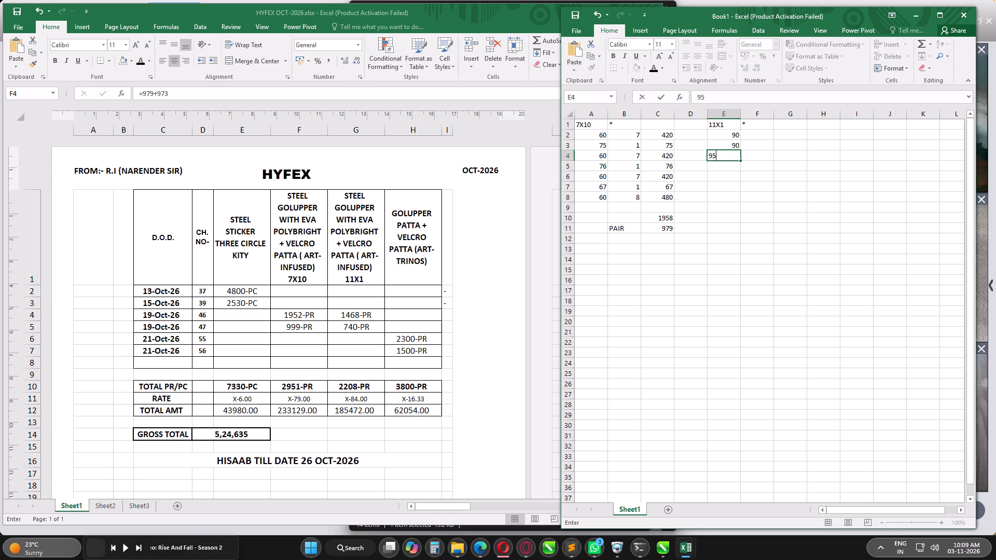
key(Return)
text(90)
key(Return)
text(109)
key(Return)
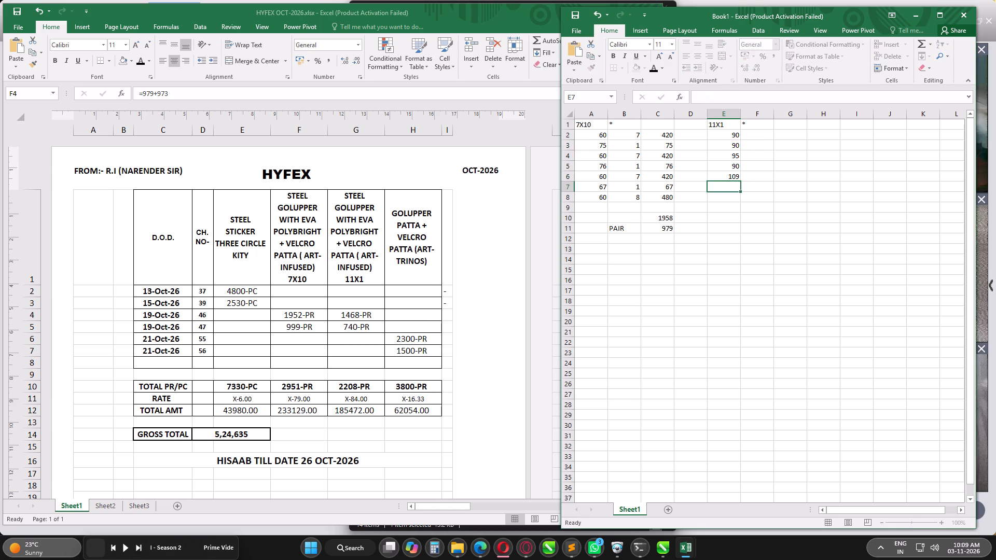
text(90)
key(Return)
text(85)
key(Return)
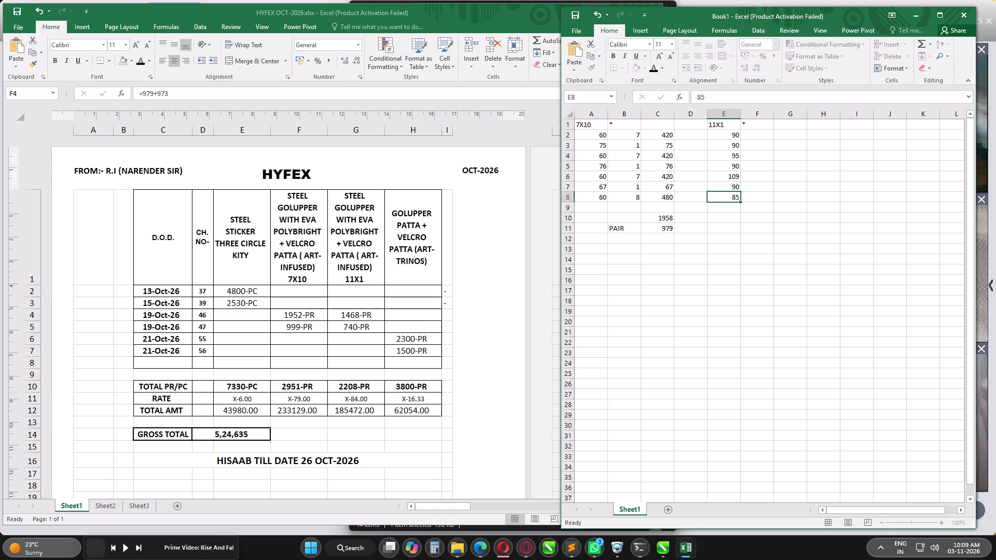
Enter the multipliers 4, 2, 2, 3, 1, 3 and 1 in F2 to F8 of the 11X1 block.
key(Up)
key(Up)
key(Up)
key(Up)
key(Up)
key(Up)
key(Up)
key(Right)
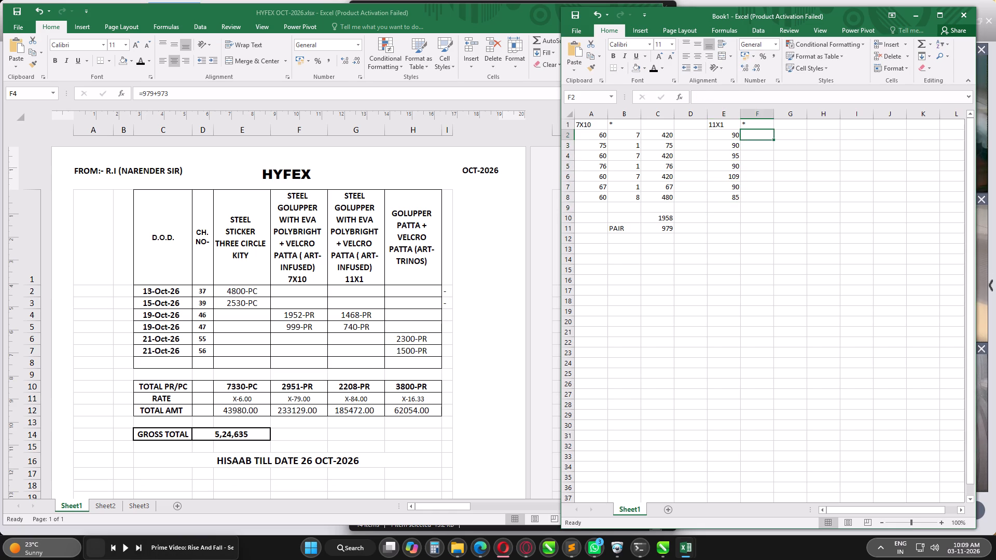
key(4)
key(Return)
key(2)
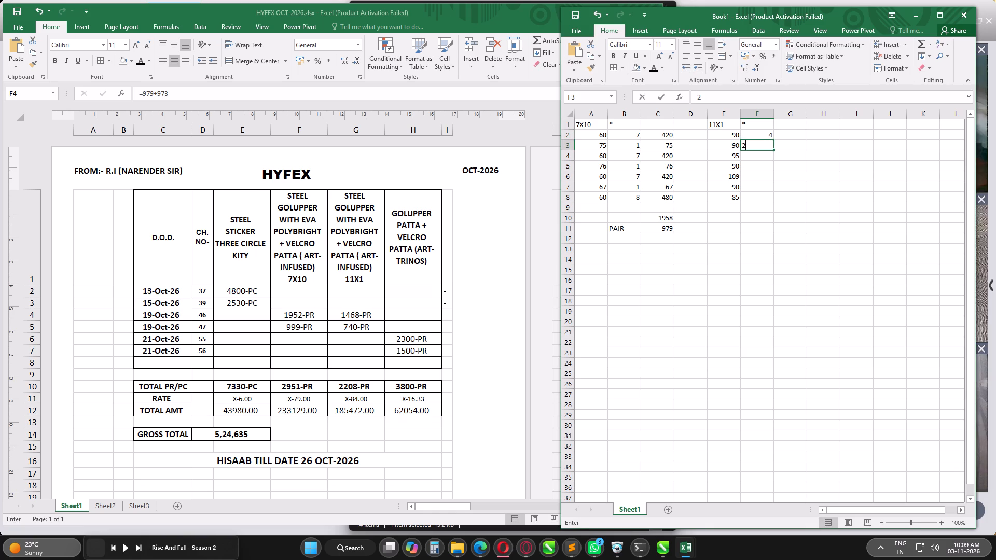
key(Return)
key(2)
key(Return)
key(3)
key(Return)
key(1)
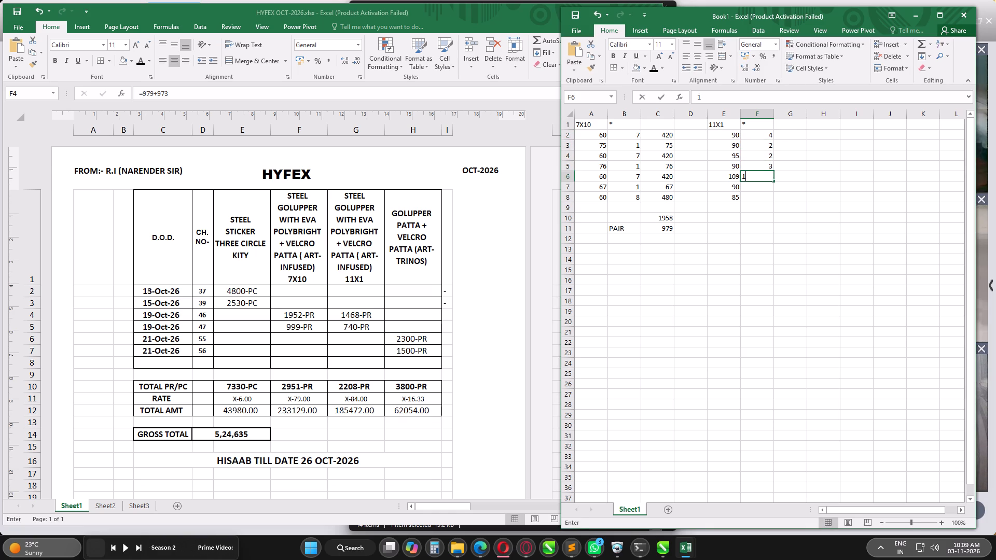
key(Return)
key(3)
key(Return)
key(1)
key(Return)
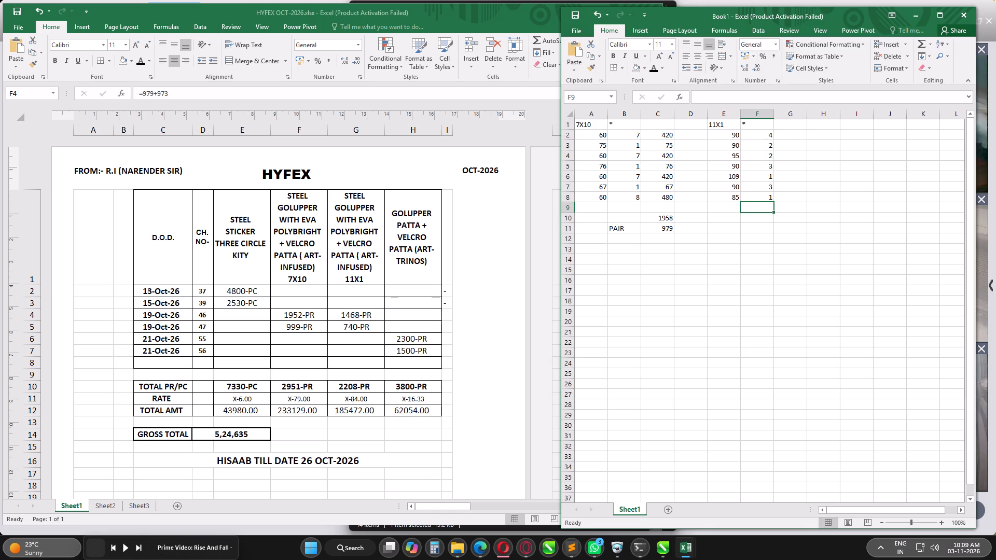
Multiply E2 by F2 with a formula in G2 and fill it down to G8.
click(798, 134)
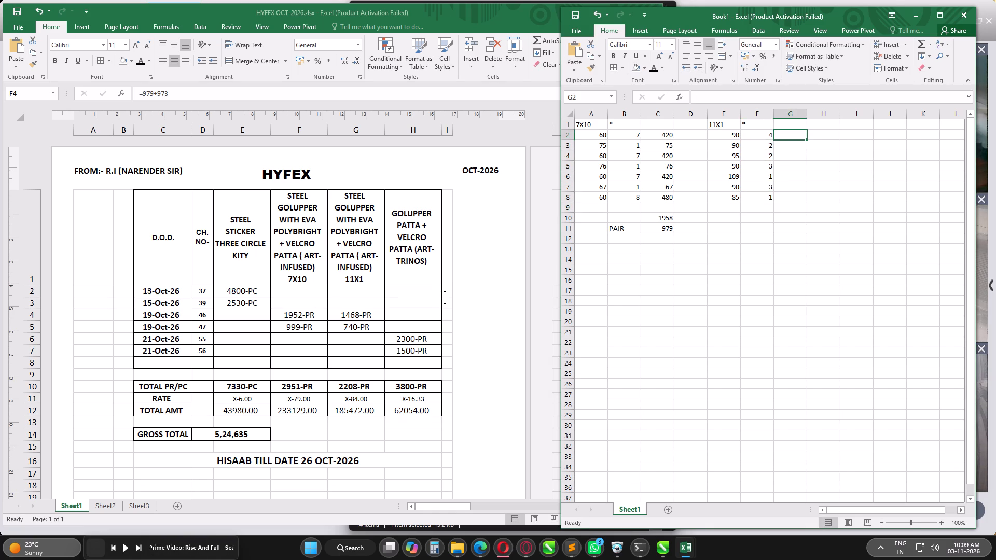
key(equal)
click(732, 137)
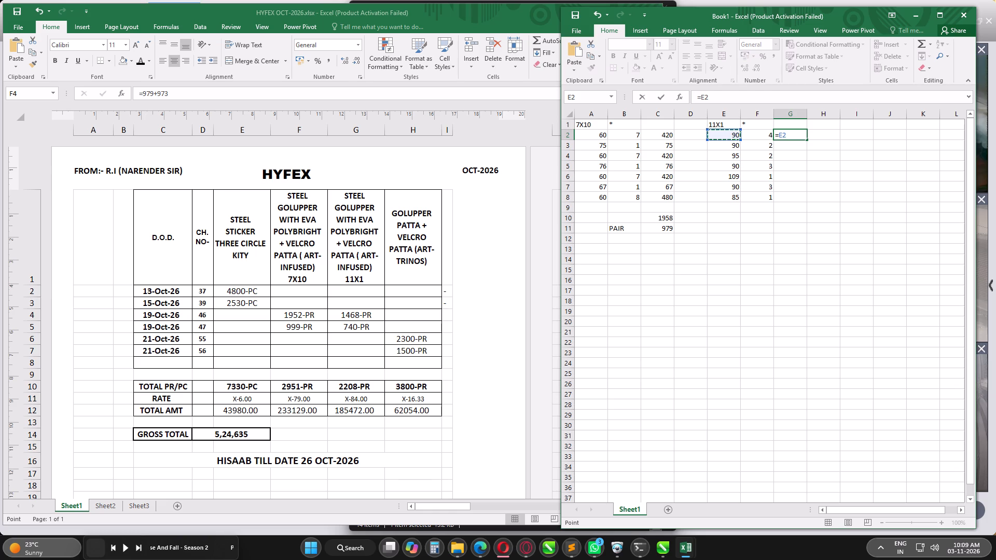
key(asterisk)
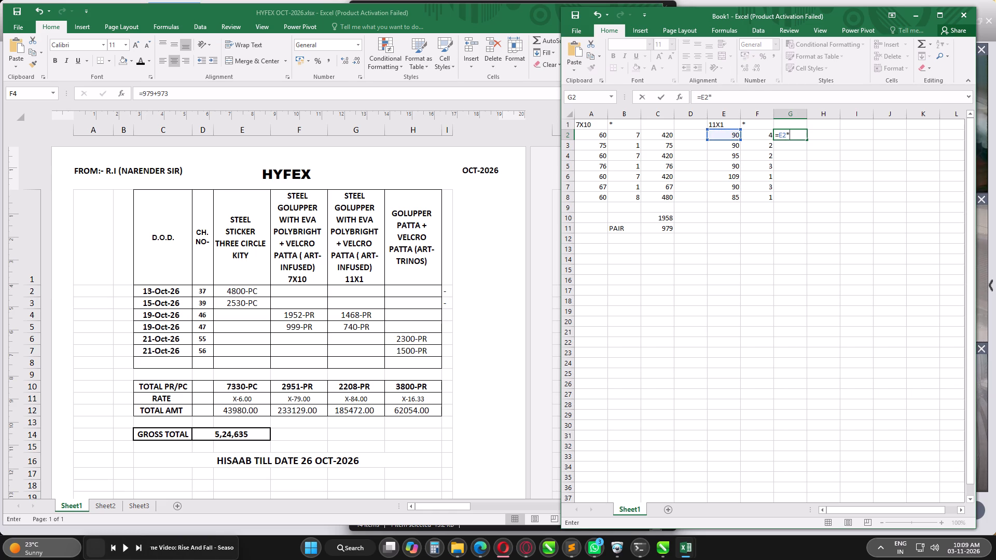
click(762, 135)
key(Return)
click(786, 137)
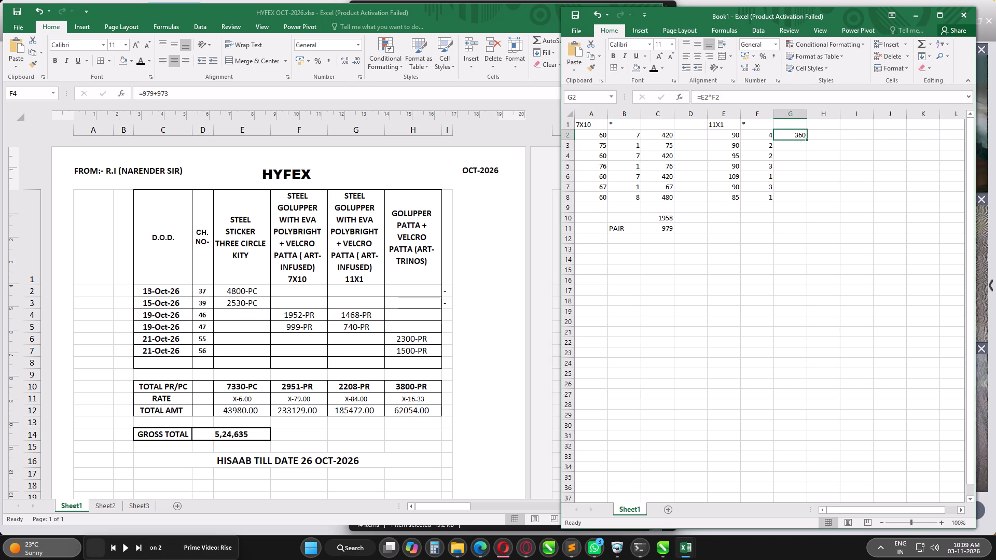
drag(807, 139, 795, 204)
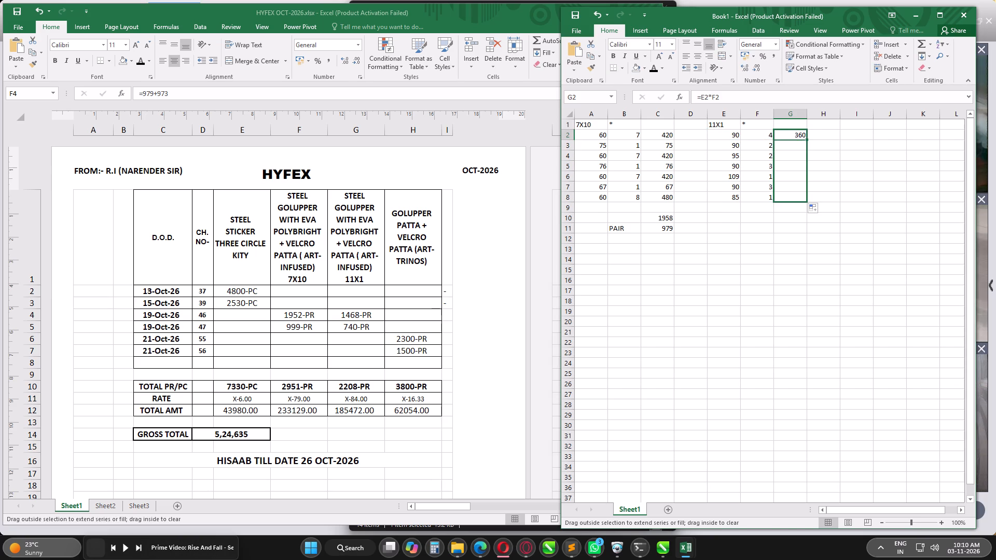
Total the 11X1 products G2 to G8 with a SUM formula in G10.
click(784, 214)
text(=SUM()
key(Up)
key(Up)
key(ctrl+shift+Up)
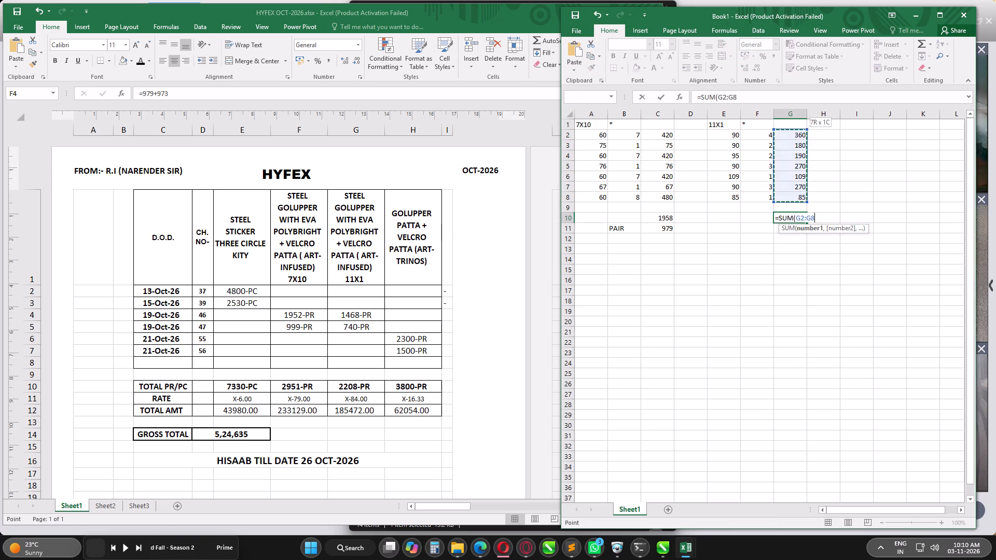
key(Return)
Label F11 as PAIR and divide the G10 total by 2 with a formula in G11.
key(Left)
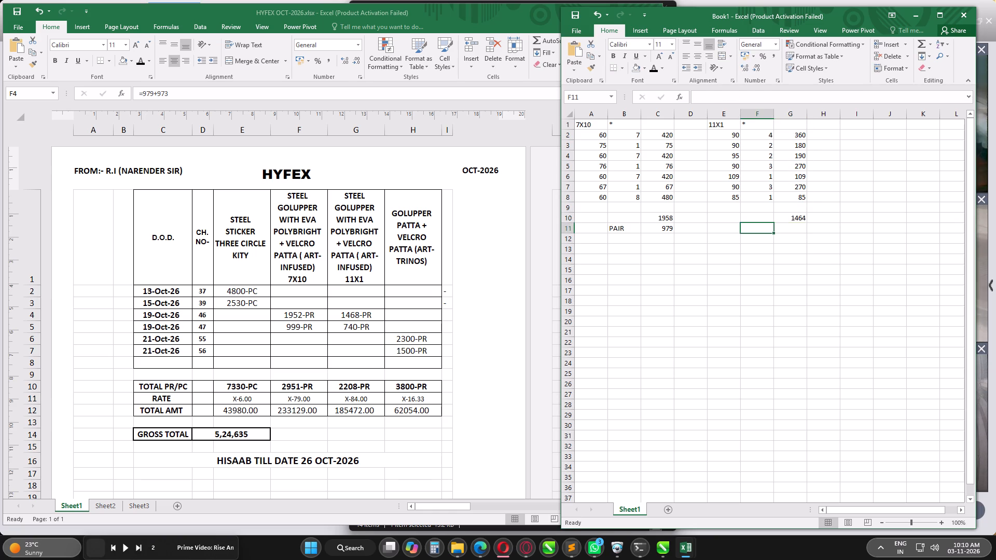
text(PAIR)
key(Return)
key(Up)
key(Right)
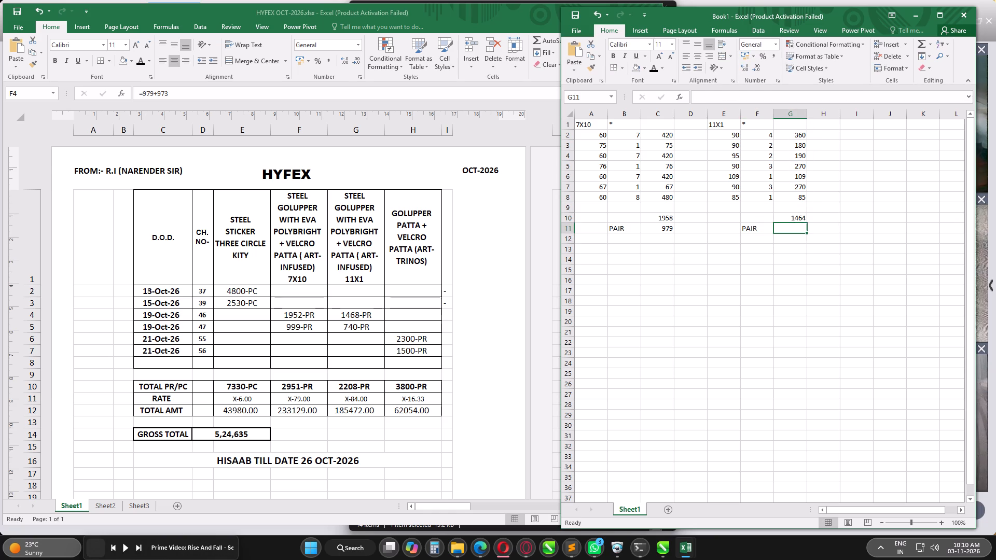
key(equal)
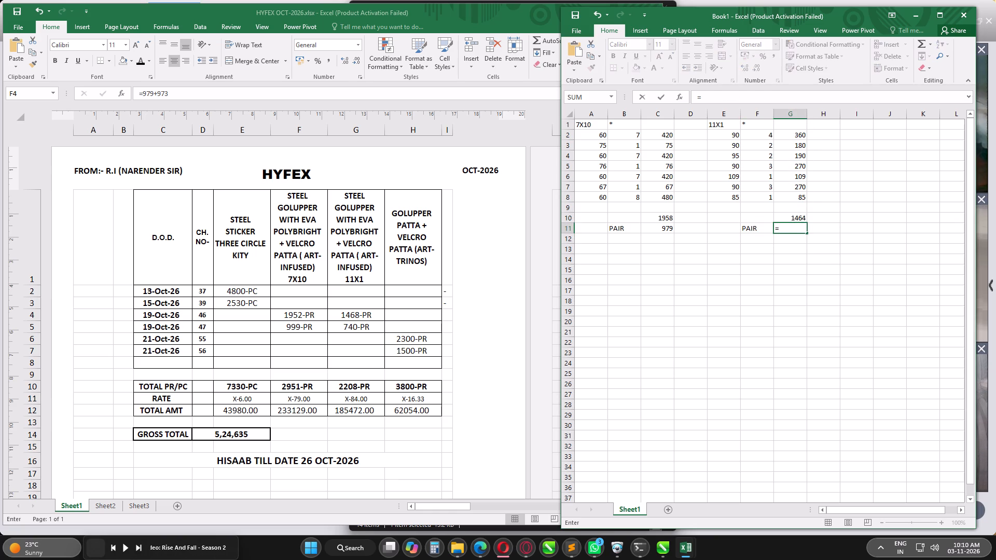
click(799, 217)
text(/2)
key(Return)
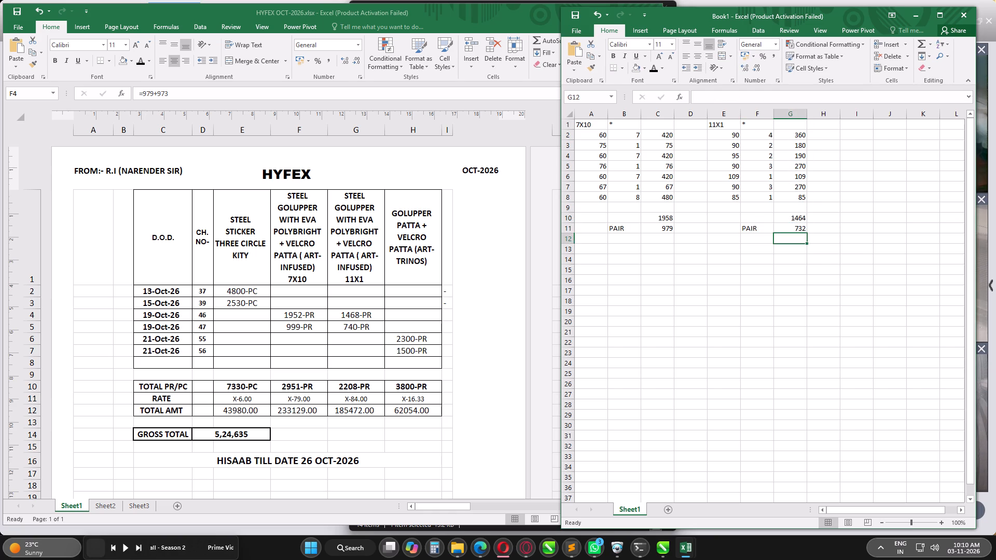
Check the 11X1 quantity for challan 47 in the HYFEX statement, and review the 11X1 entries and multipliers in rows 2 to 5 of Book1.
click(348, 311)
click(369, 321)
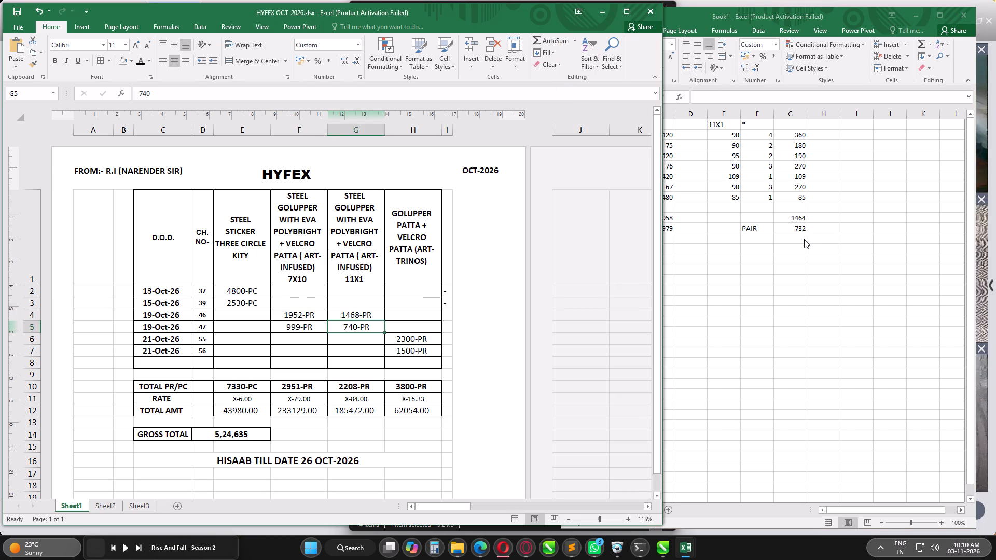
click(754, 131)
drag(740, 136, 737, 142)
key(Up)
key(Down)
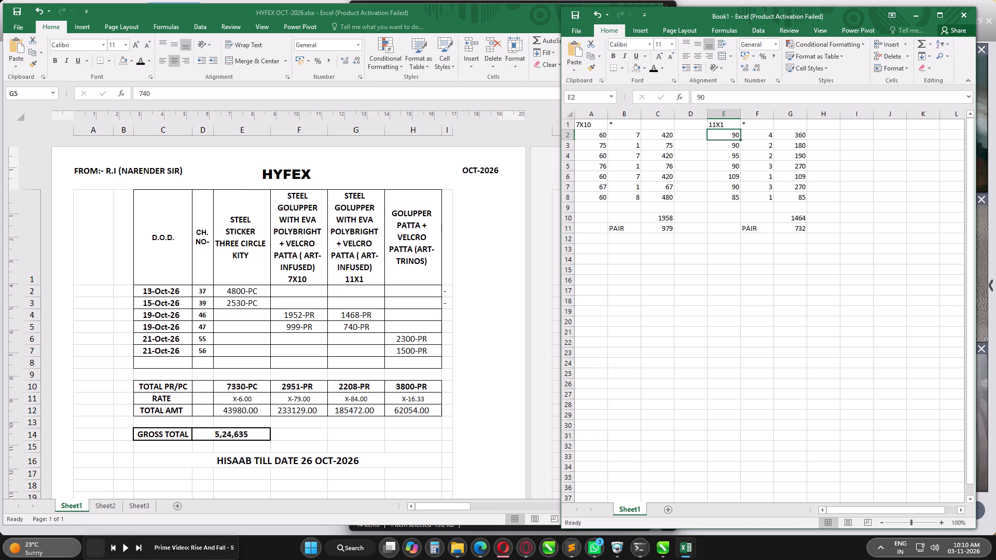
key(Right)
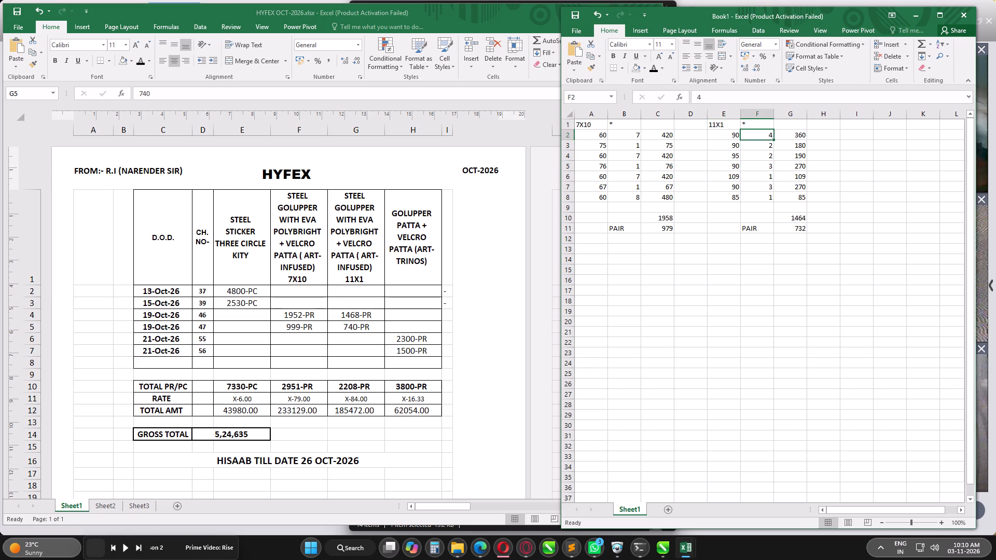
key(Down)
key(Down)
key(Down)
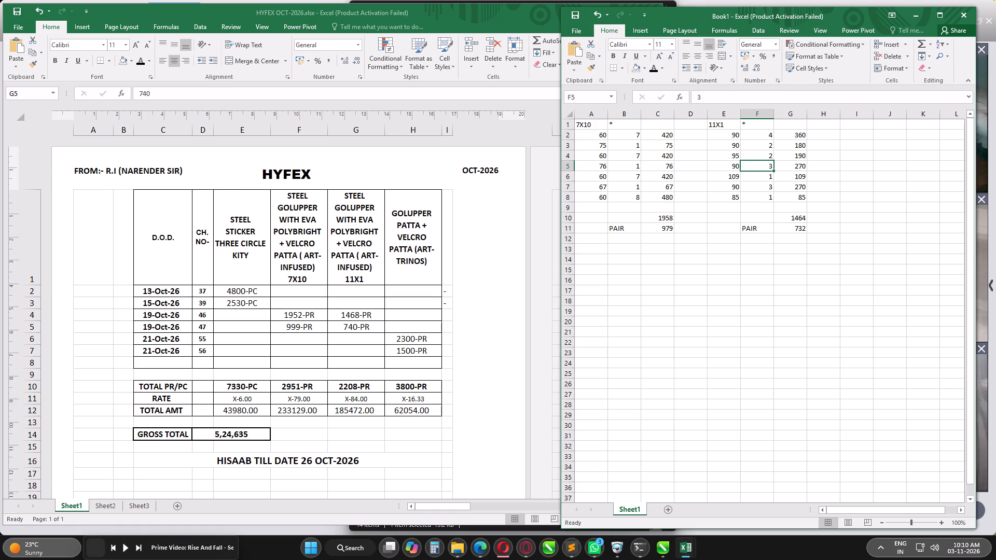
key(Left)
key(Up)
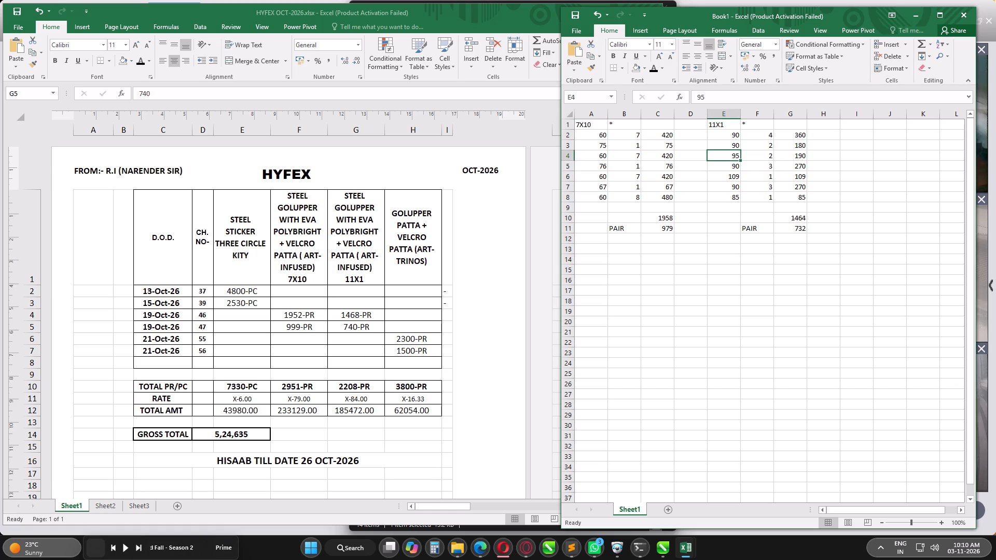
key(Up)
key(Up)
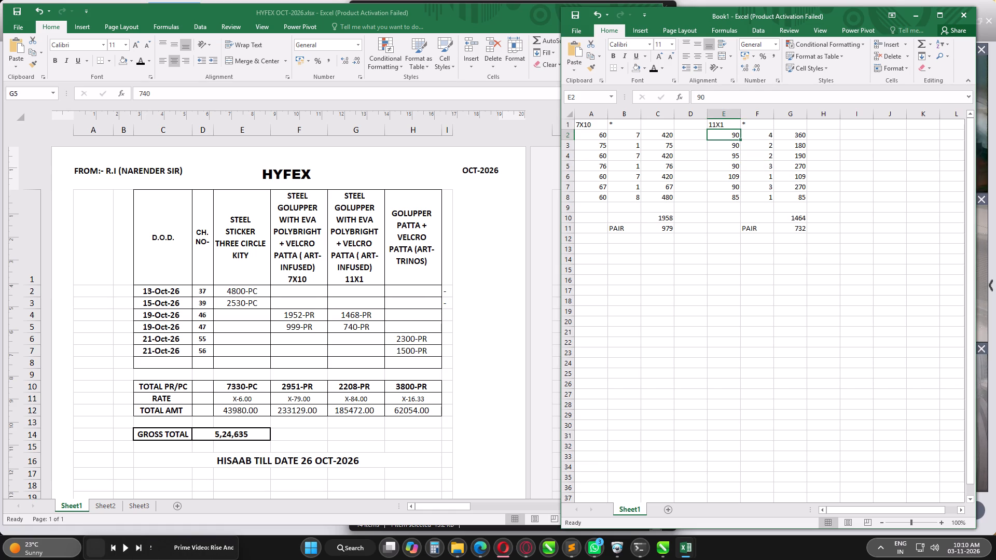
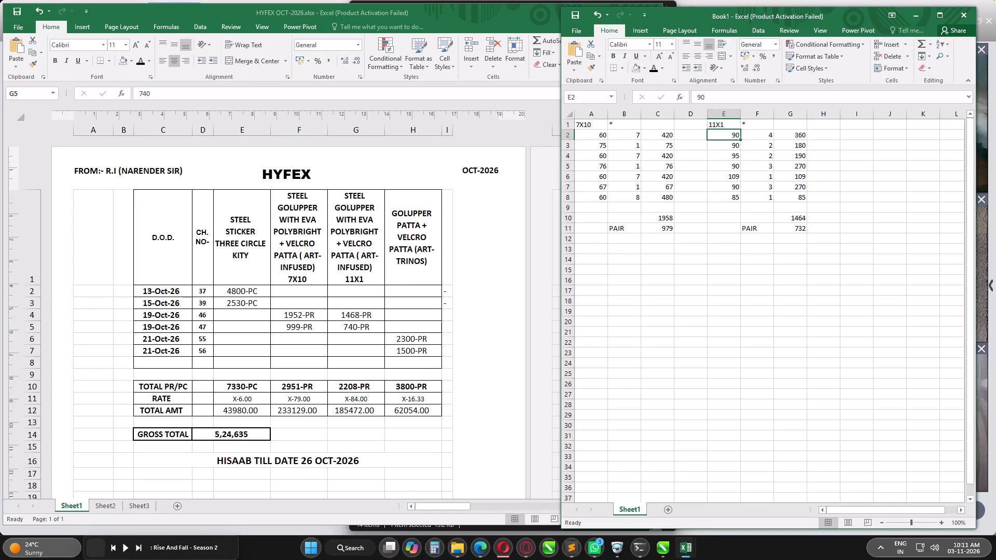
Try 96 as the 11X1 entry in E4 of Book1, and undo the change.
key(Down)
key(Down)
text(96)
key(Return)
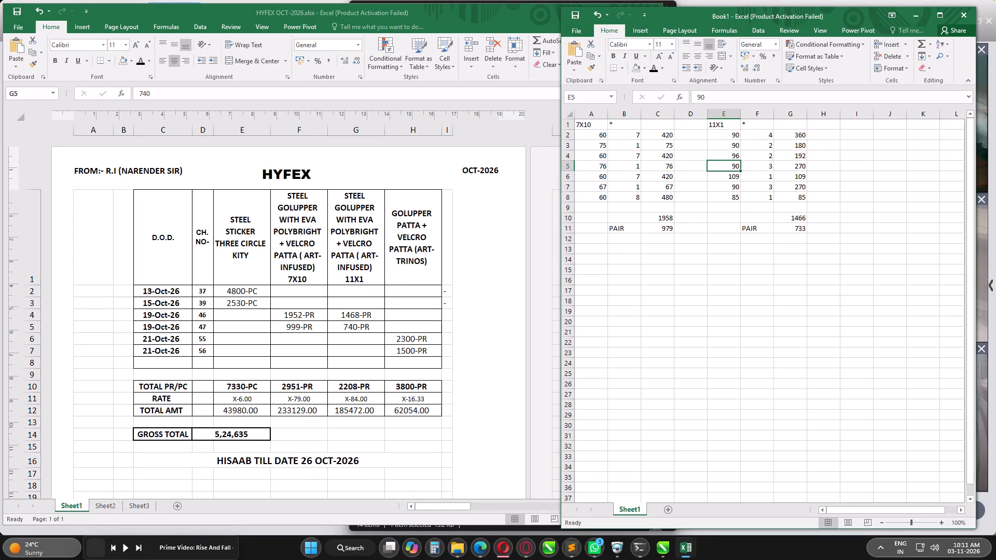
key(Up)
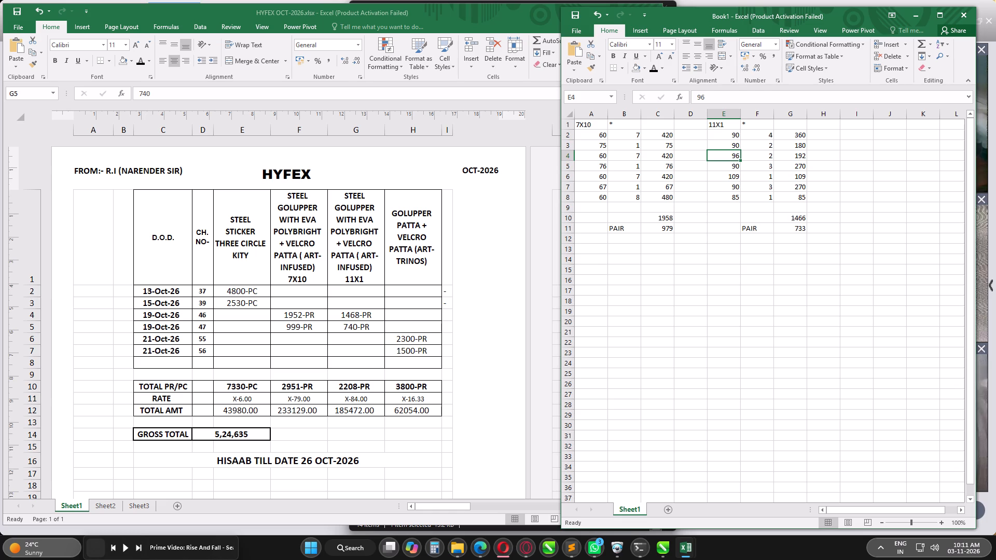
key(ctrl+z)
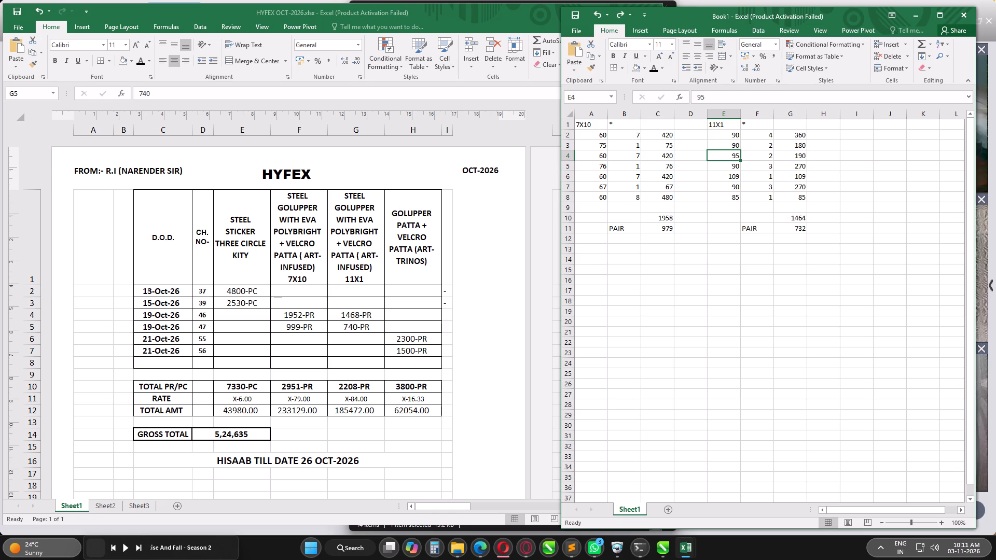
Check the product formula in G4 and set the 11X1 entry in E4 to 96.
key(Right)
key(Right)
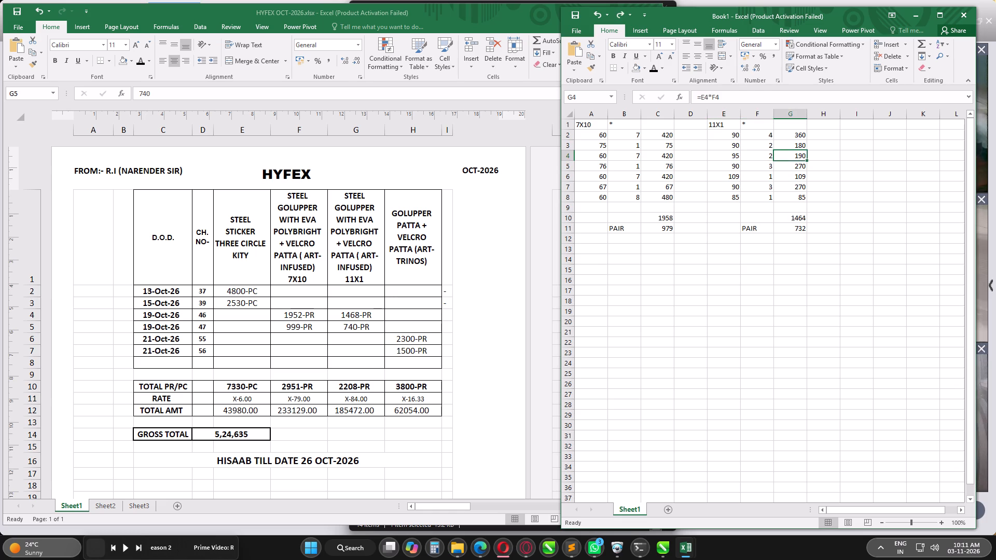
key(F2)
key(Return)
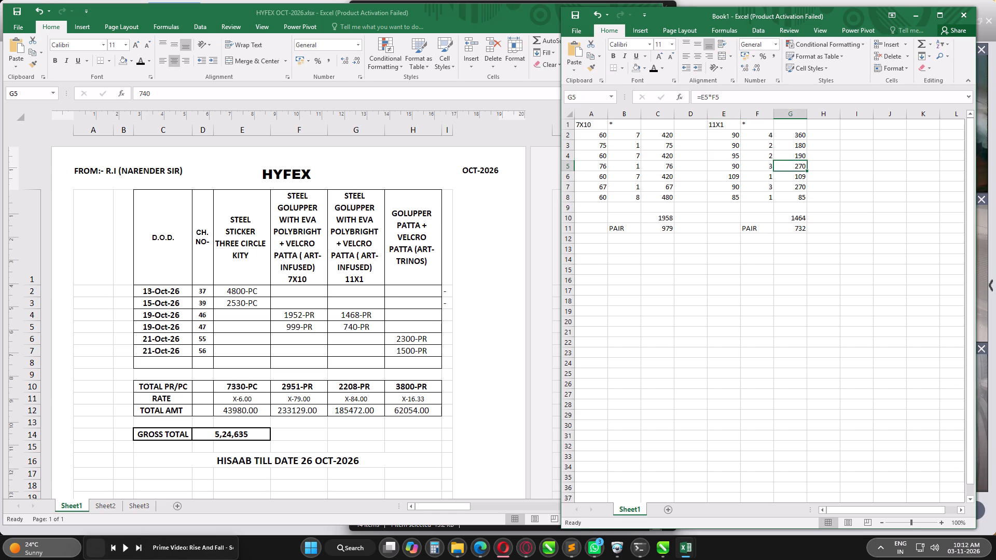
key(Left)
key(Left)
key(Up)
text(96)
key(Return)
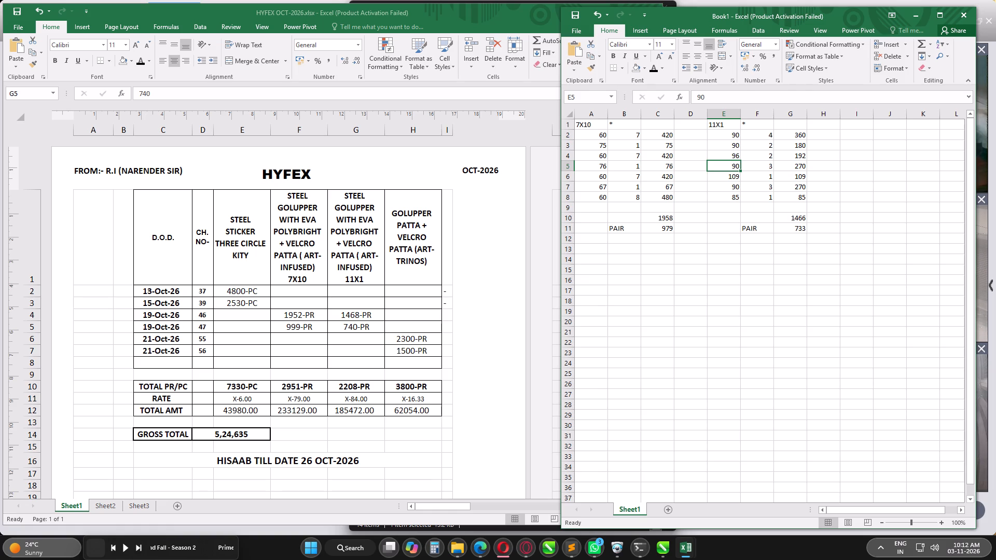
Review the remaining 11X1 entries and multipliers in rows 5 to 8 of Book1.
key(Down)
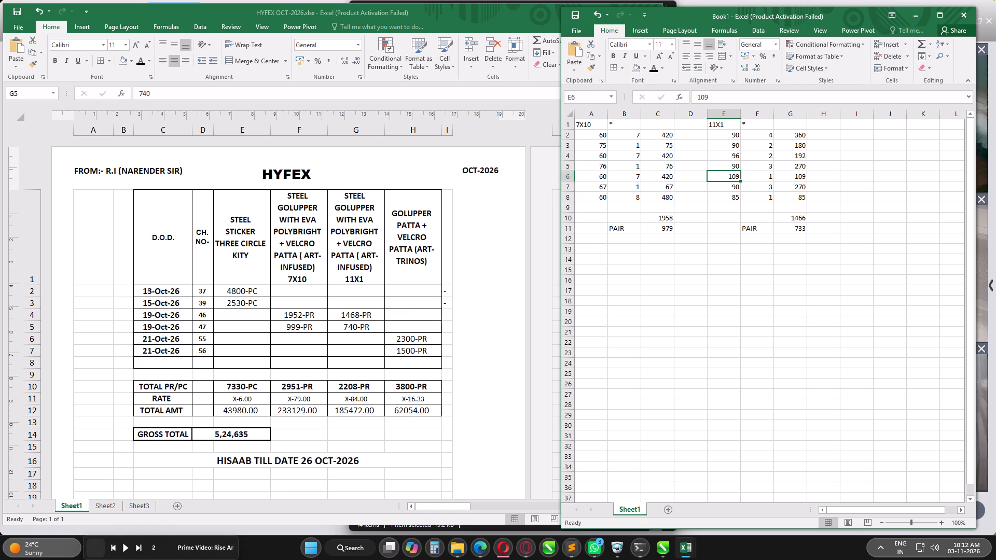
key(Down)
key(Right)
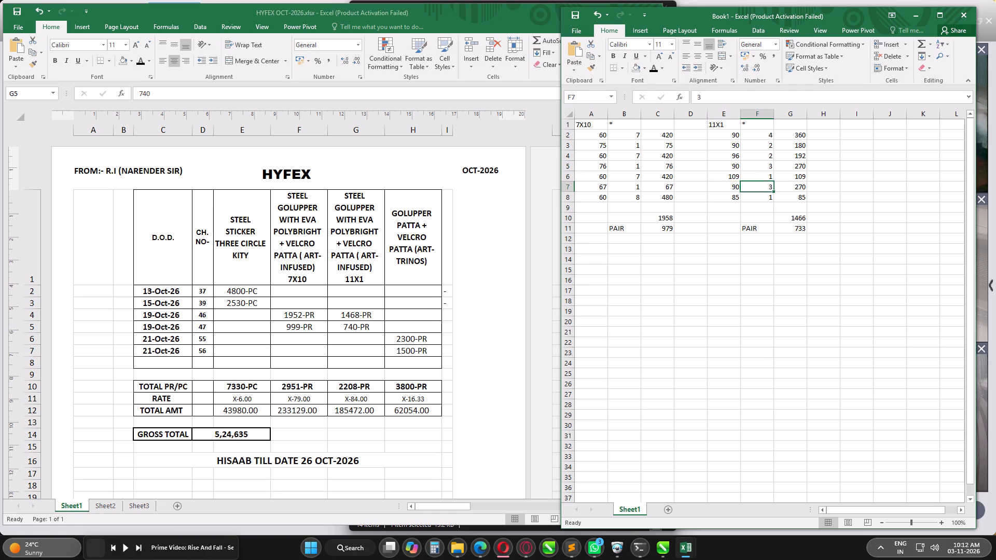
key(Down)
key(Left)
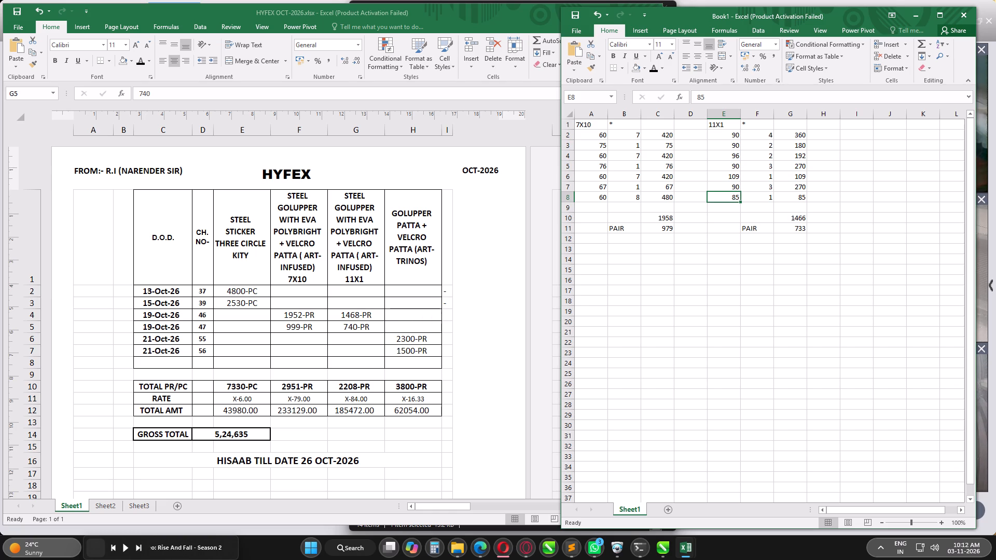
key(ctrl+s)
click(573, 30)
In the HYFEX October statement, mark the challan 46, 47, 55 and 56 rows as checked with a hyphen in I4 to I7.
click(307, 313)
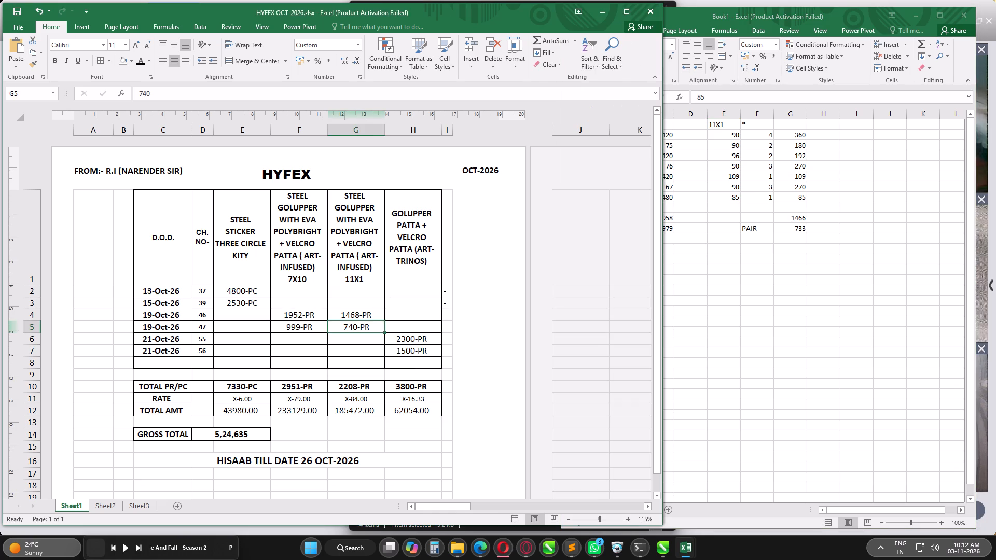
drag(290, 313, 333, 315)
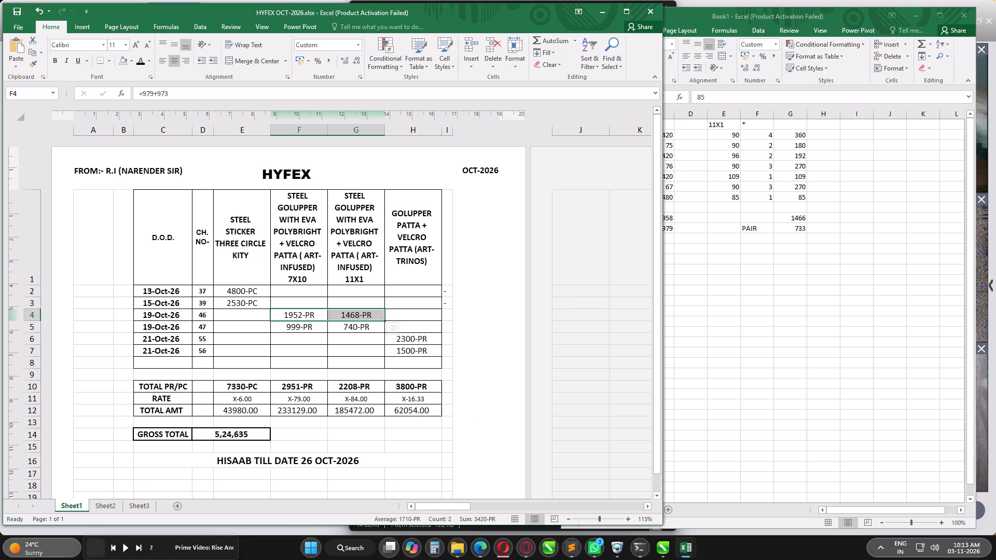
click(447, 317)
key(minus)
key(Return)
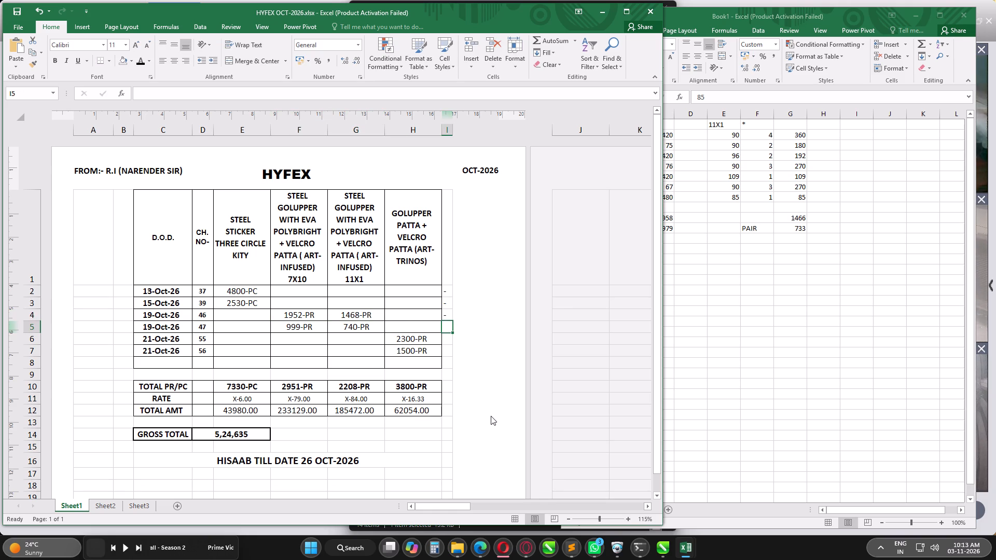
key(minus)
key(Return)
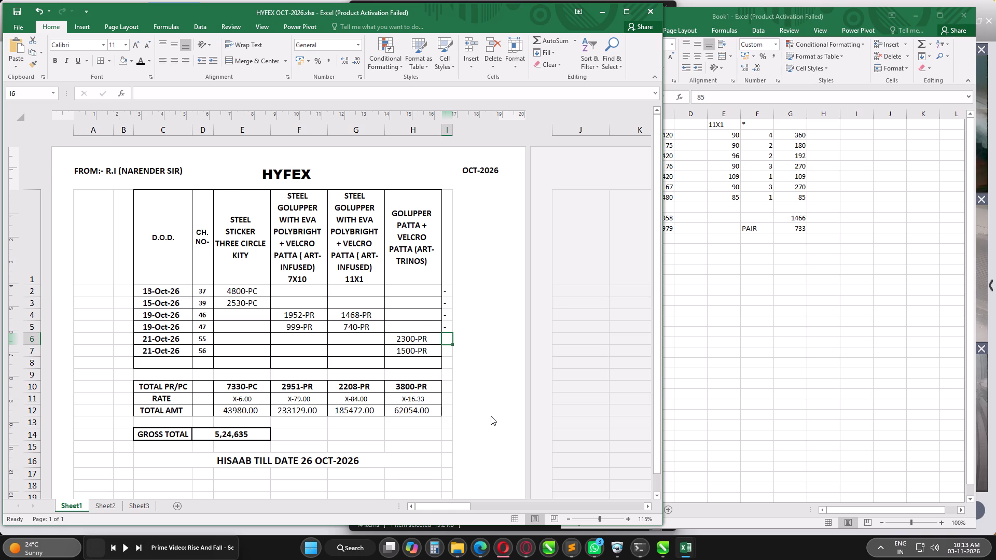
key(minus)
key(Return)
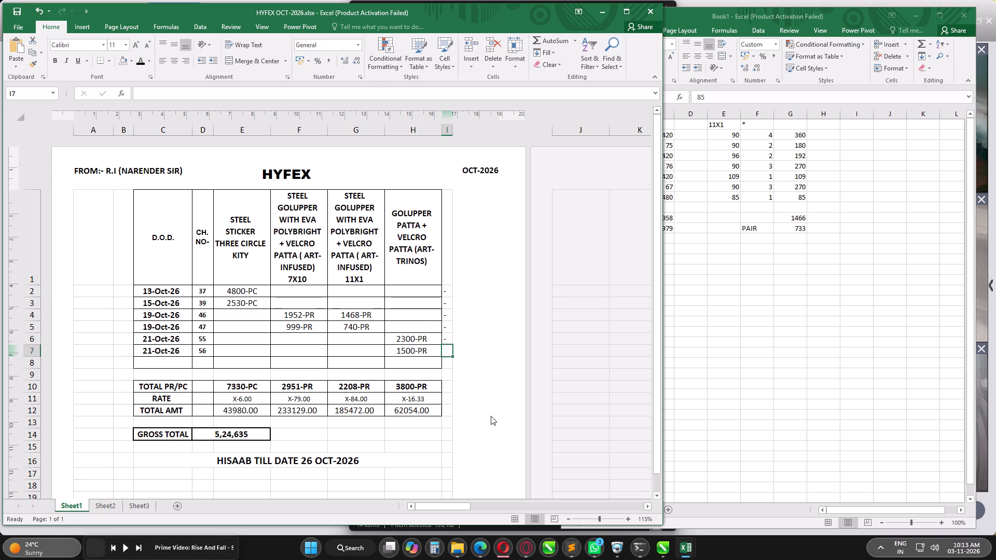
key(minus)
key(Return)
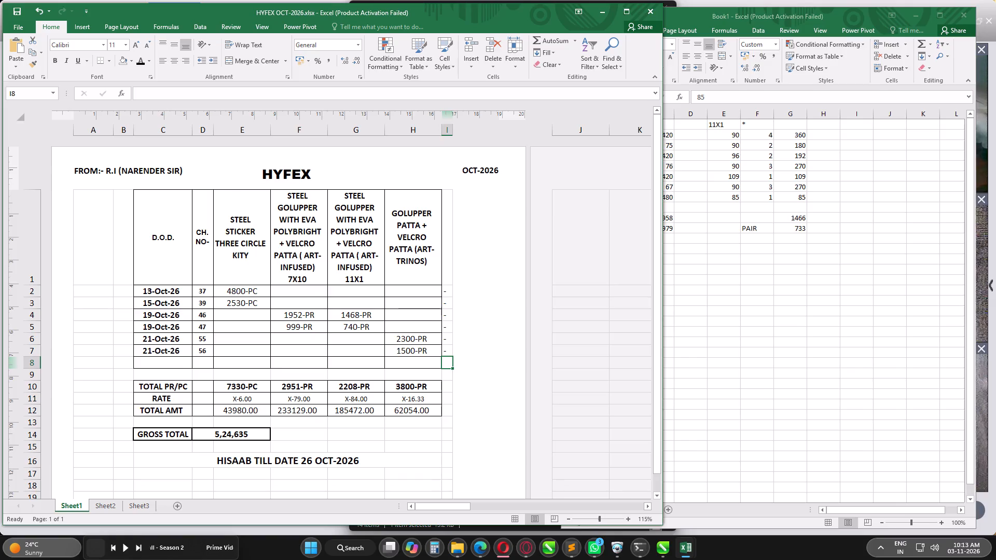
Check the gross total formula in the October statement and save the workbook.
click(243, 431)
key(F2)
key(Return)
key(ctrl+s)
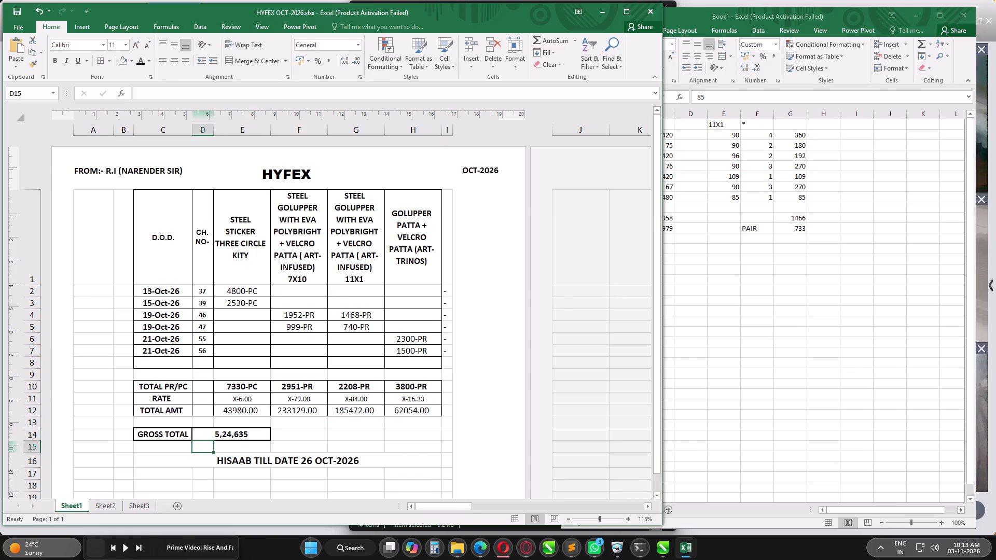
click(250, 433)
Minimise the Book1 calculation workbook without saving it.
click(762, 281)
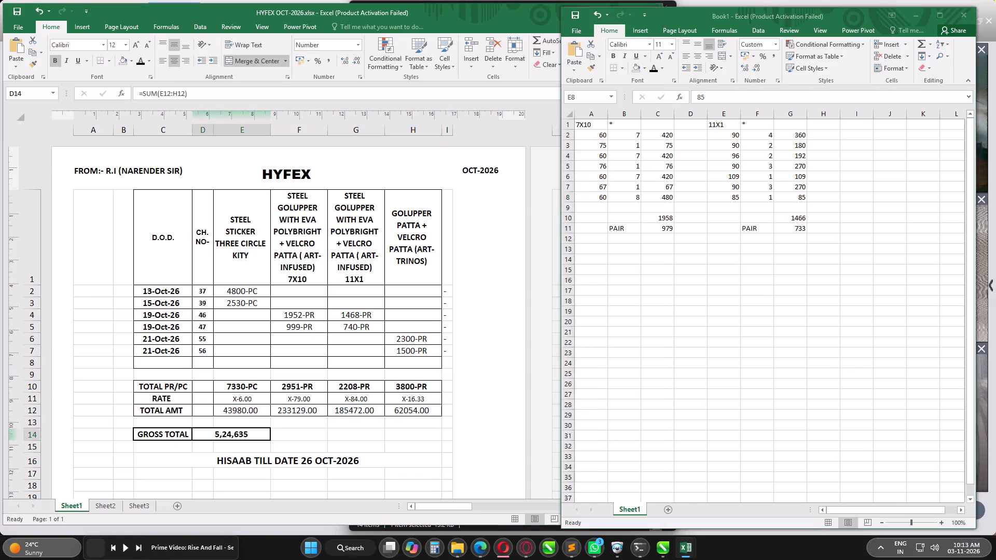
key(ctrl+s)
click(579, 35)
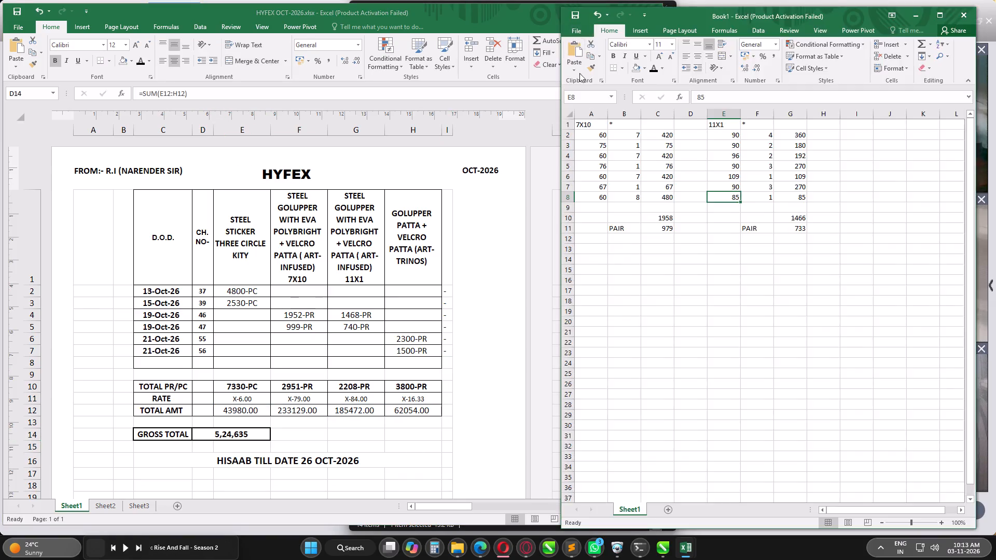
click(919, 16)
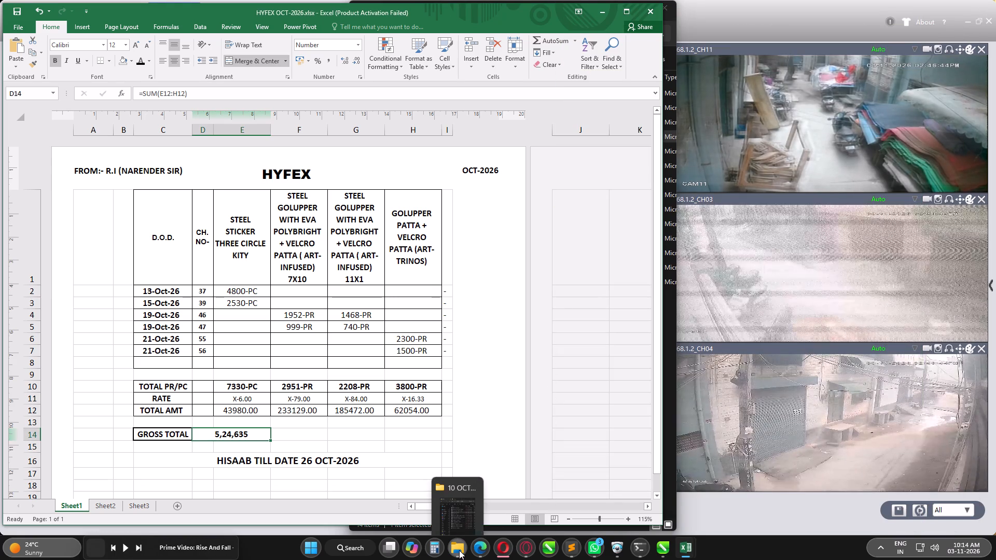
Open HYFEX SEPT-2026 from the 9 SEPT folder, review its check marks and totals, and close it.
click(456, 511)
click(517, 431)
key(BackSpace)
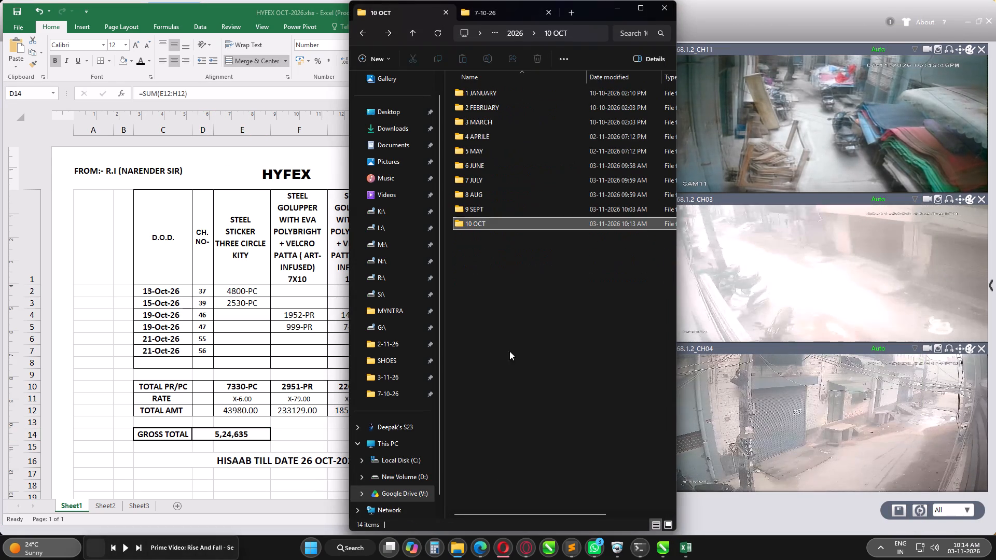
double_click(499, 209)
double_click(494, 123)
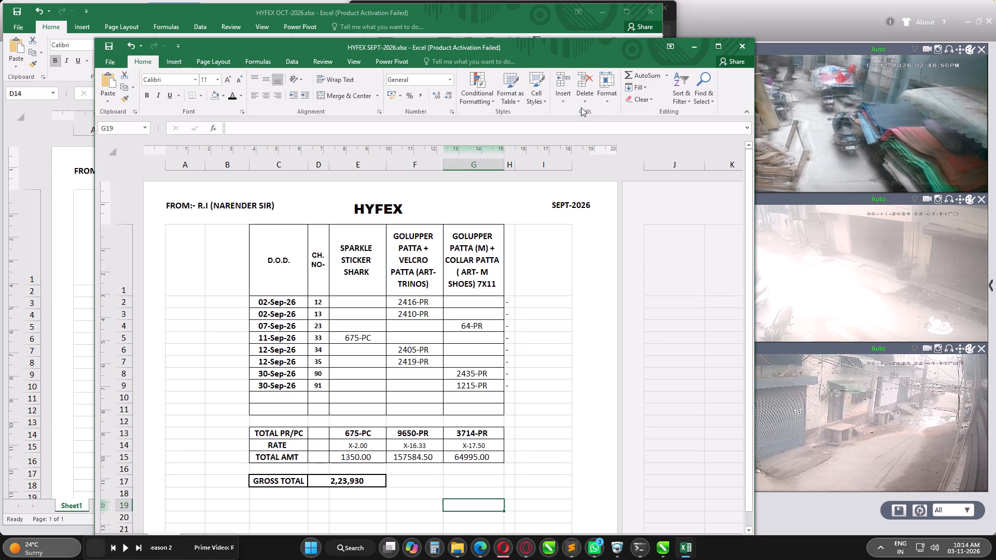
drag(559, 53, 594, 33)
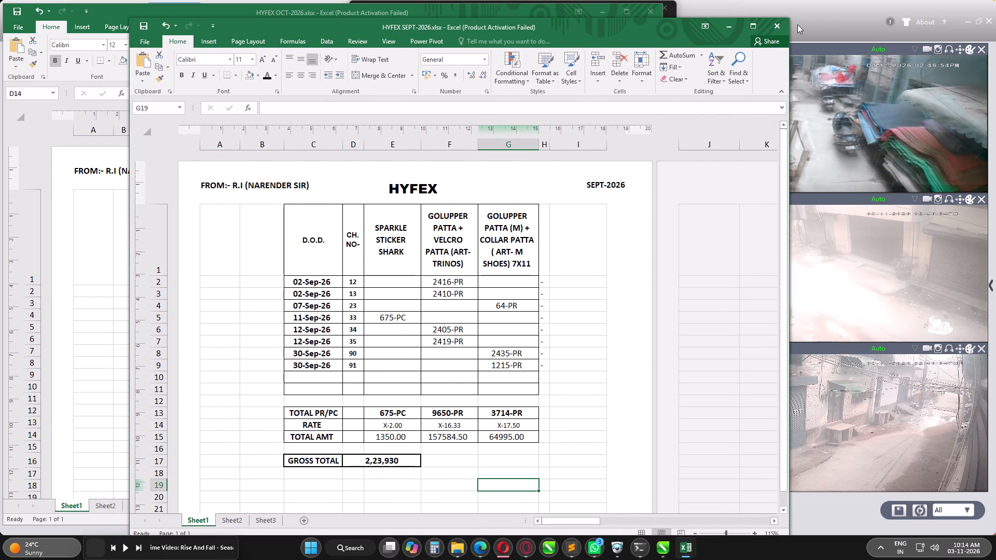
click(780, 23)
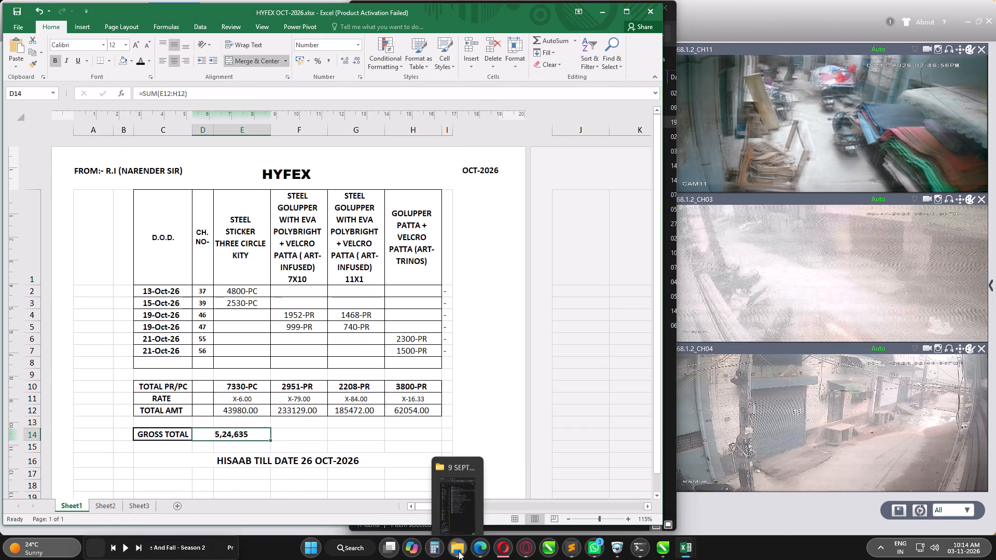
Open HYFEX AUG-2026 from the 8 AUG folder, review its entries, rates and check marks, and close it.
click(672, 372)
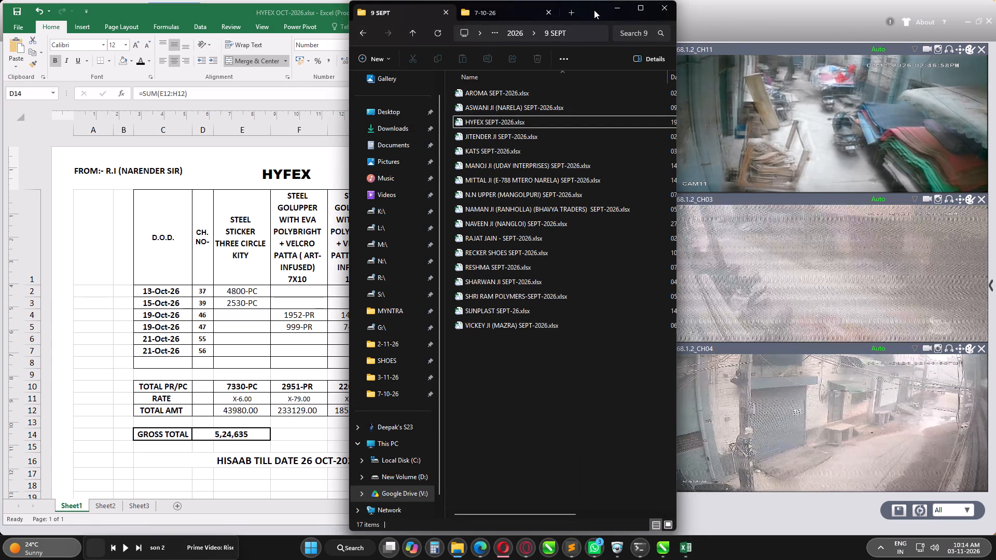
drag(596, 10, 666, 11)
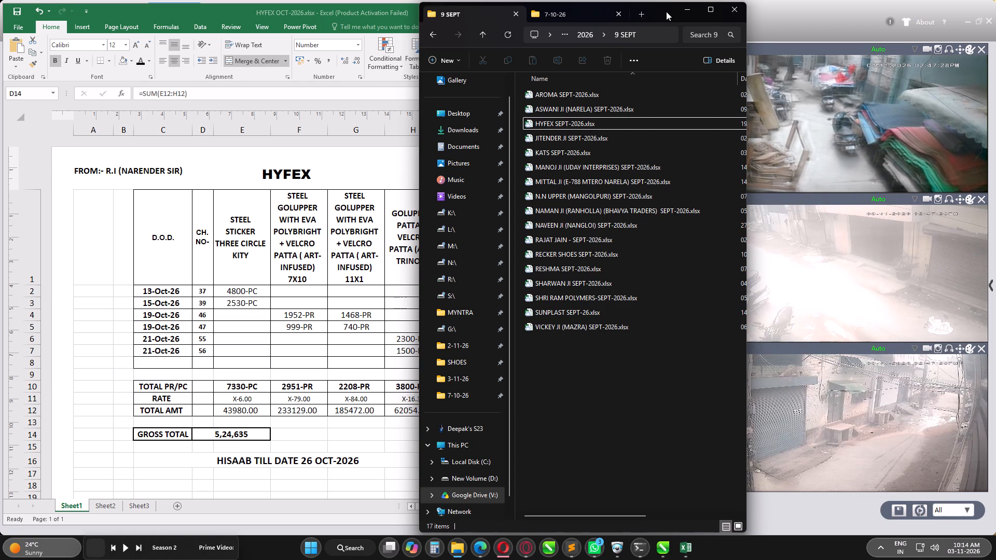
key(BackSpace)
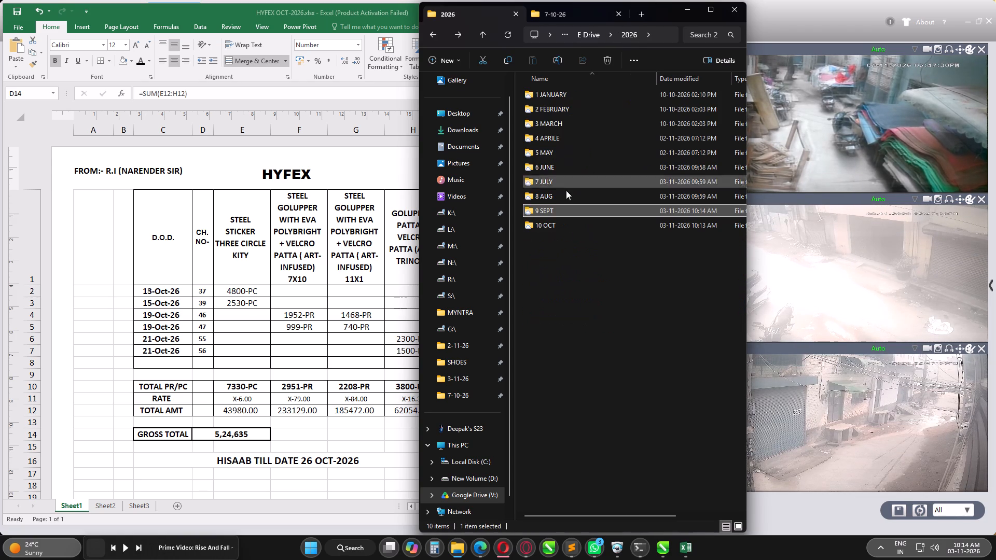
double_click(563, 193)
double_click(560, 152)
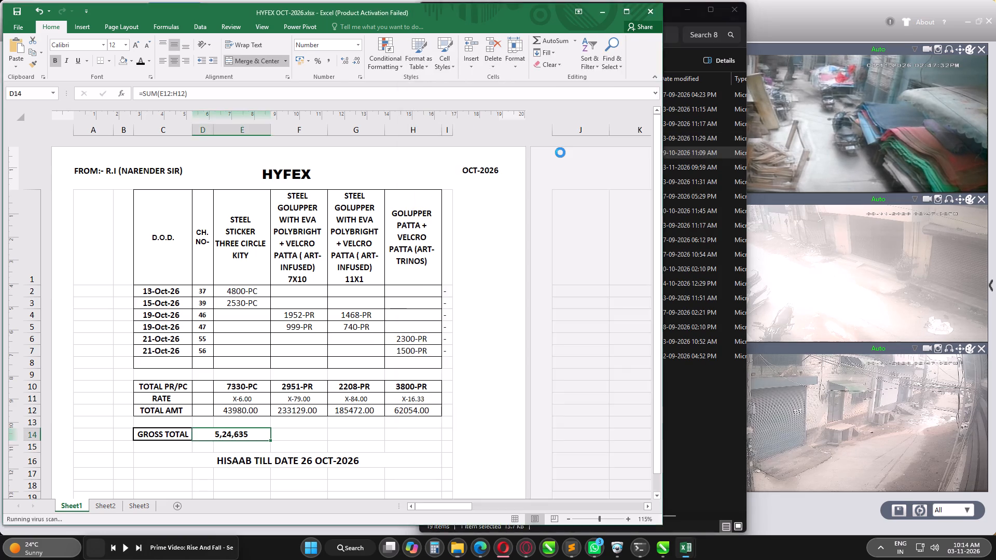
drag(481, 49, 494, 22)
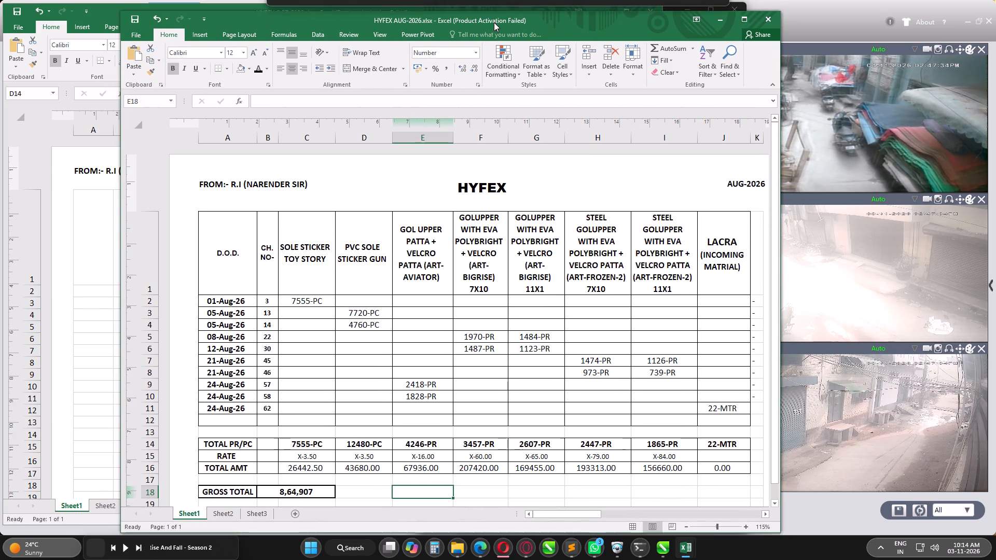
drag(494, 22, 494, 21)
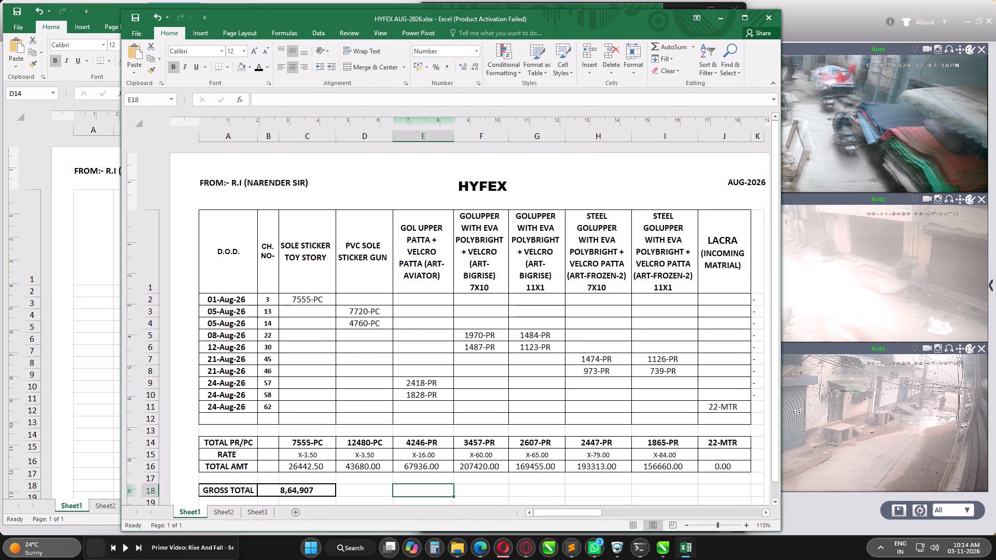
click(427, 18)
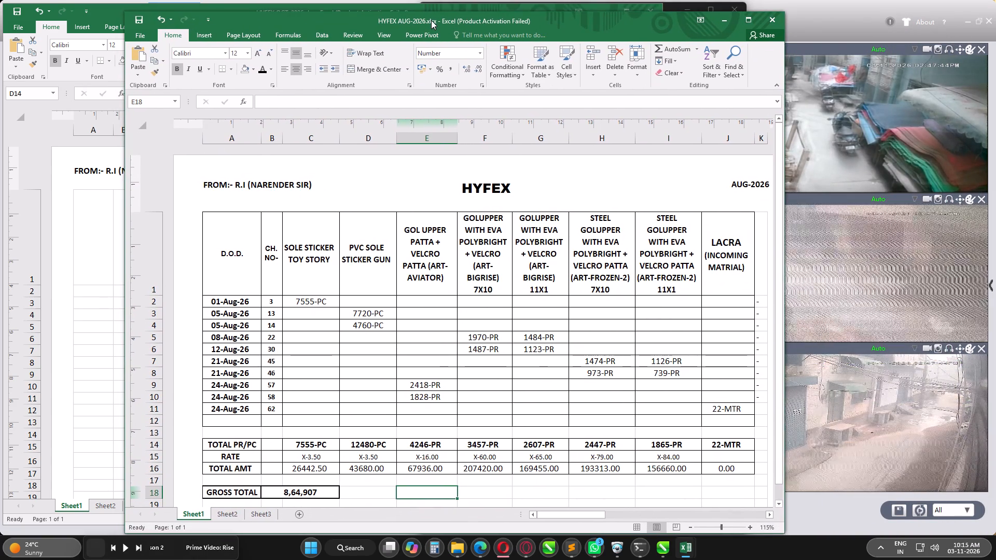
click(769, 23)
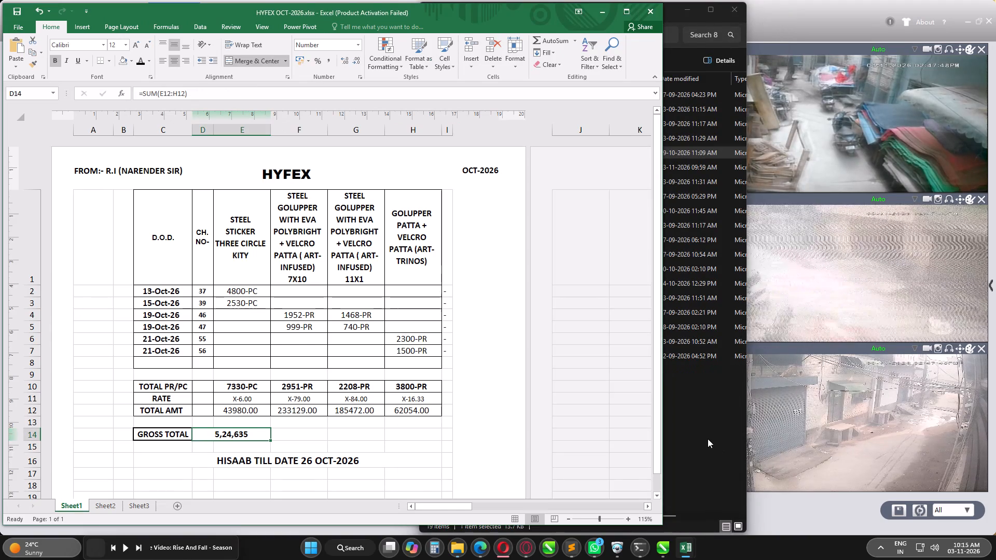
Open HYFEX JULY-2026 from the 7 JULY folder, review its entries and rates, and close it.
click(708, 439)
key(BackSpace)
double_click(556, 183)
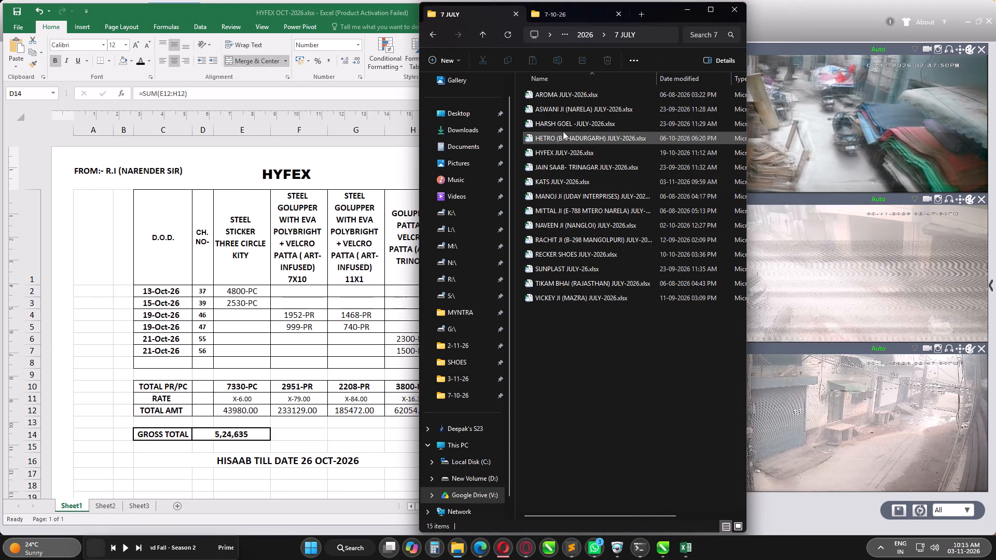
double_click(563, 150)
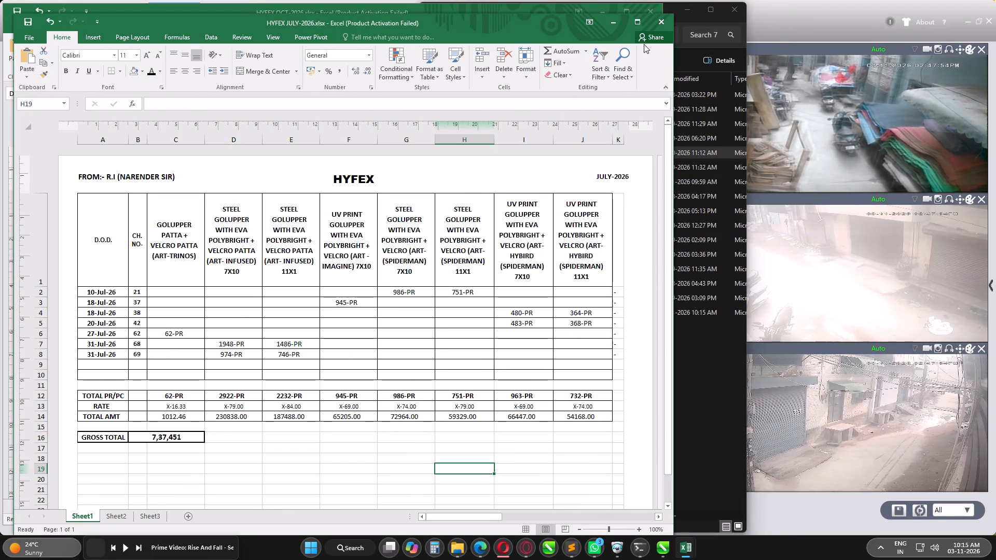
click(660, 20)
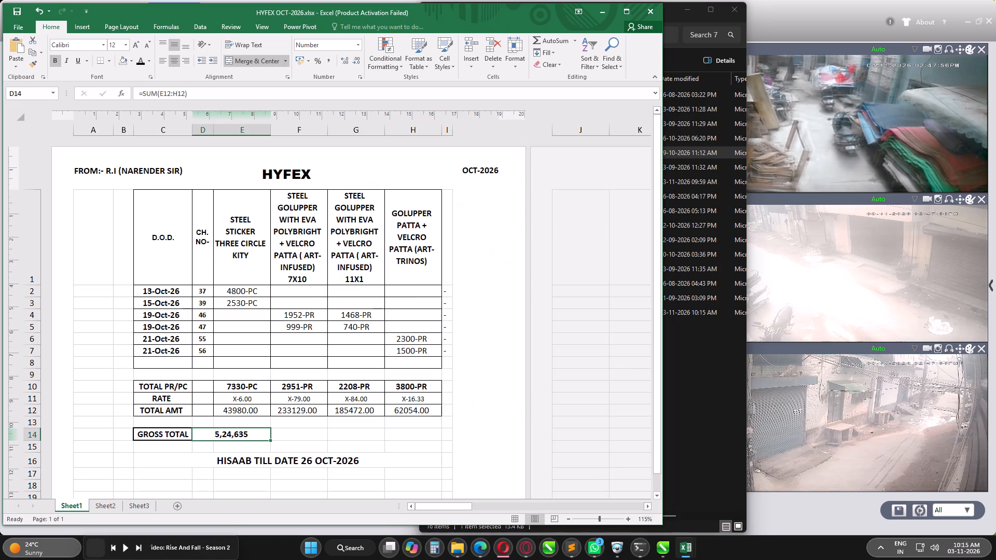
Open HYFEX JUNE-2026 from the 6 JUNE folder, review its entries, rates and check marks, and close it.
click(689, 432)
key(BackSpace)
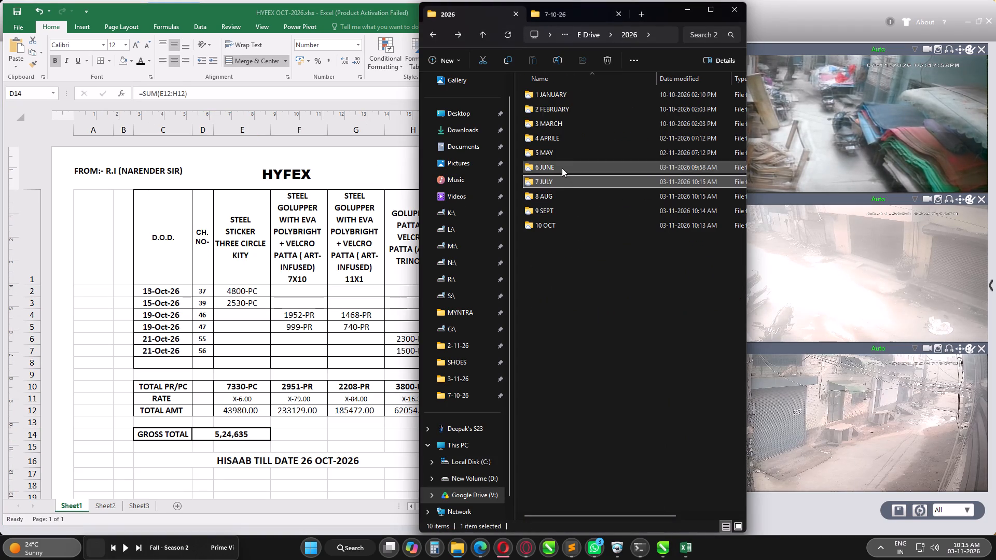
double_click(562, 168)
double_click(558, 150)
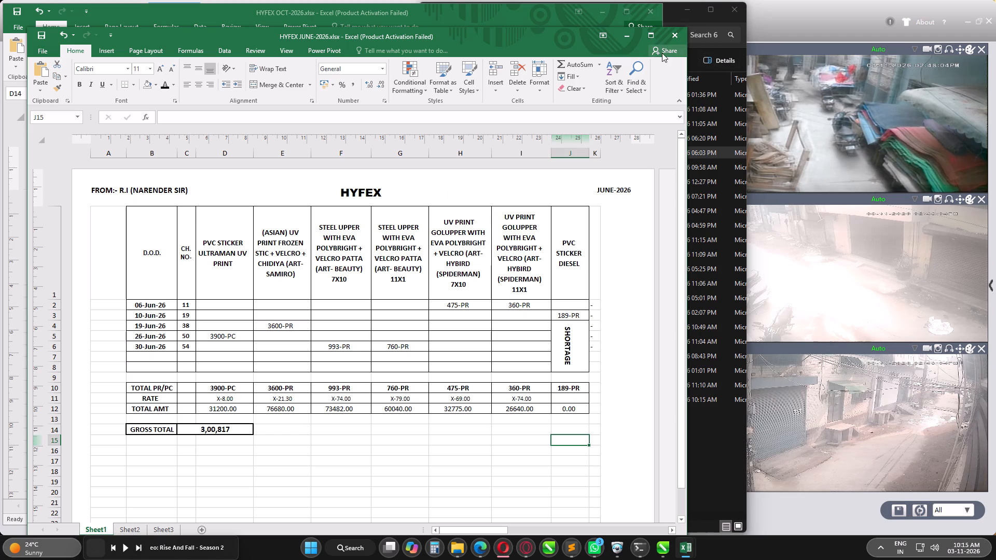
click(671, 36)
Open HYFEX MAY-2026 from the 5 MAY folder, review its entries, rates and check marks, and close it.
click(681, 452)
key(BackSpace)
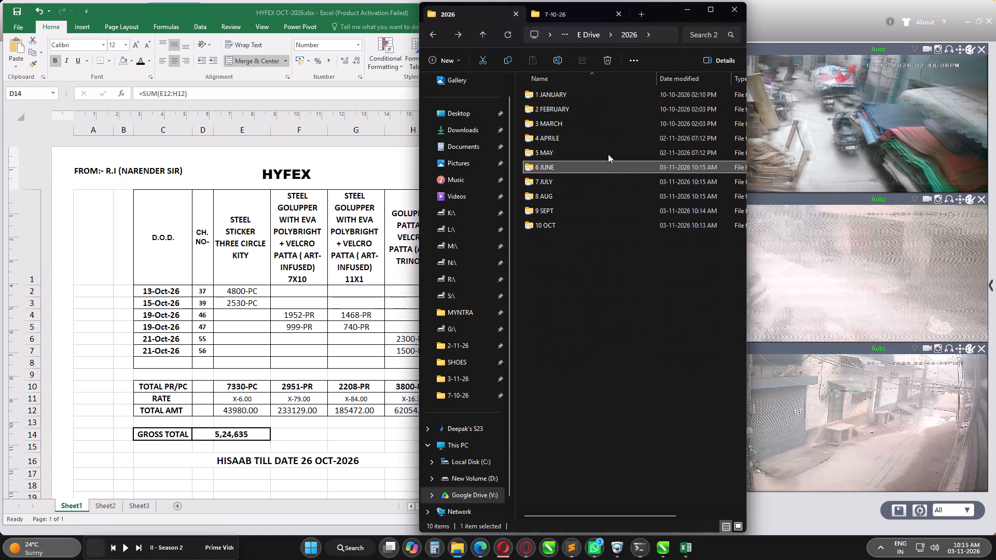
double_click(578, 154)
double_click(563, 179)
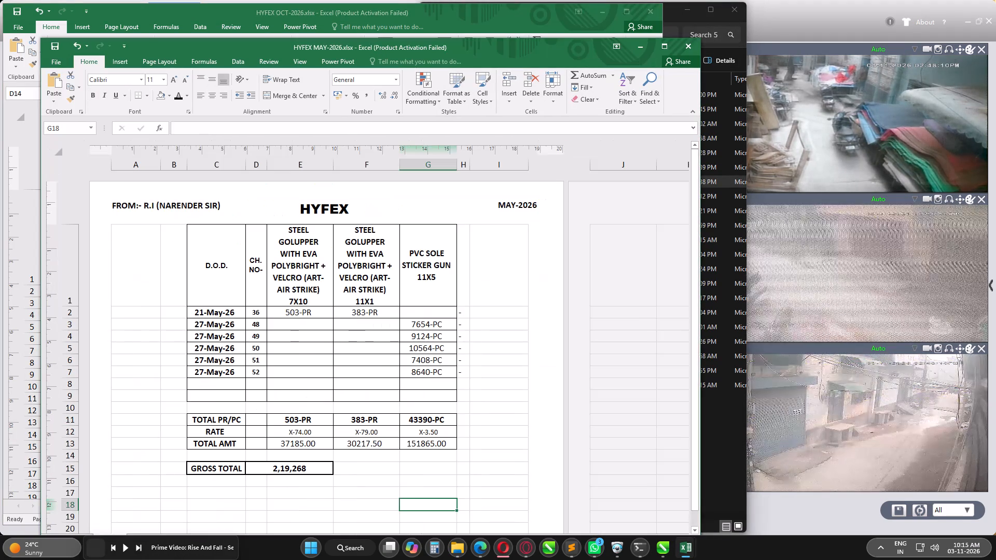
click(691, 51)
Open HYFEX APRILE-2026 from the 4 APRILE folder, review its entries, rates and check marks, and close it.
click(713, 407)
key(BackSpace)
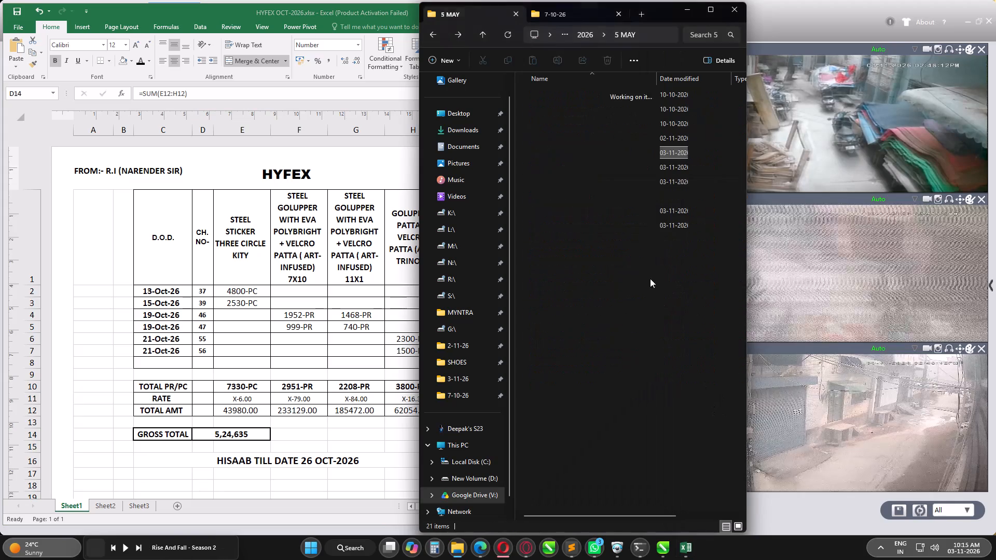
double_click(572, 137)
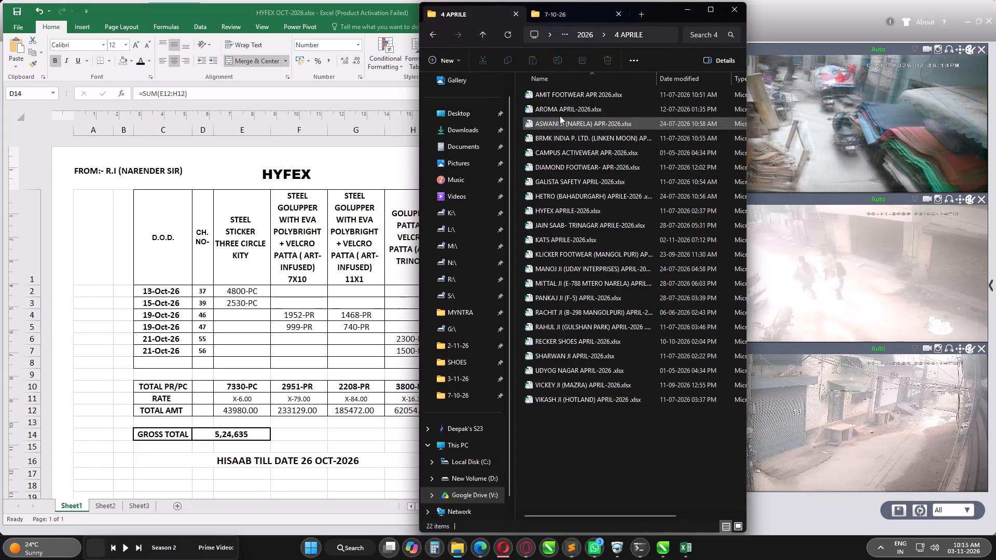
double_click(562, 208)
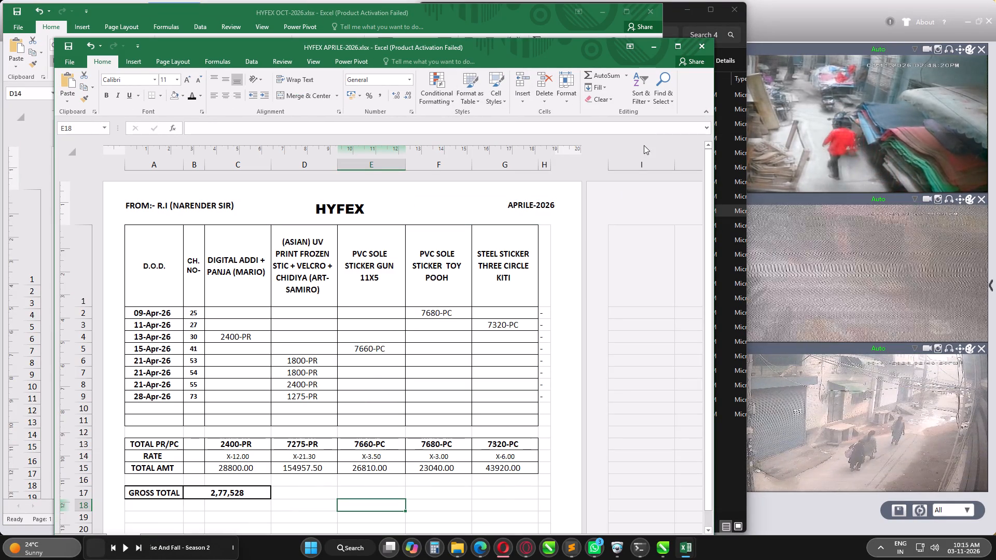
click(697, 43)
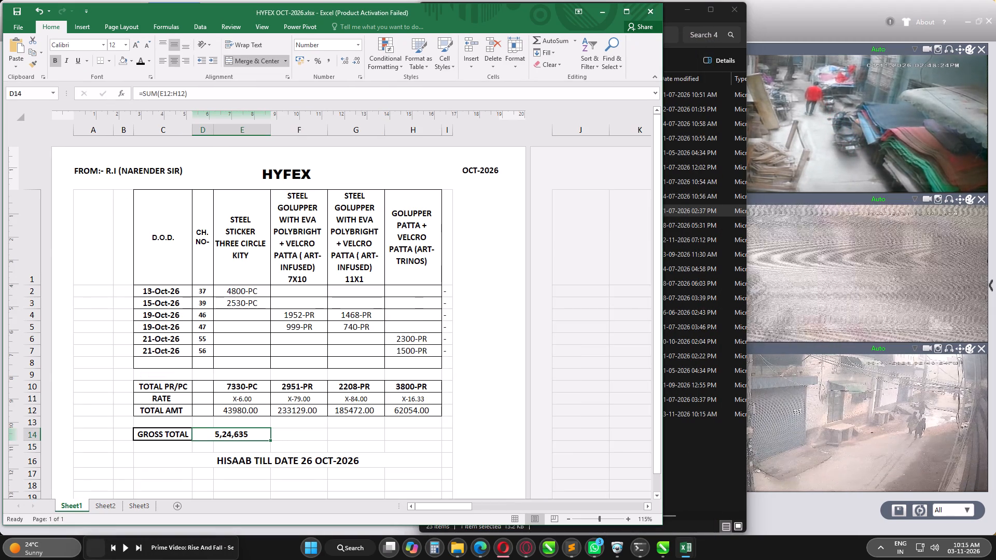
Save the checked HYFEX OCT-2026 statement with an empty cell below the totals selected.
click(384, 447)
key(ctrl+s)
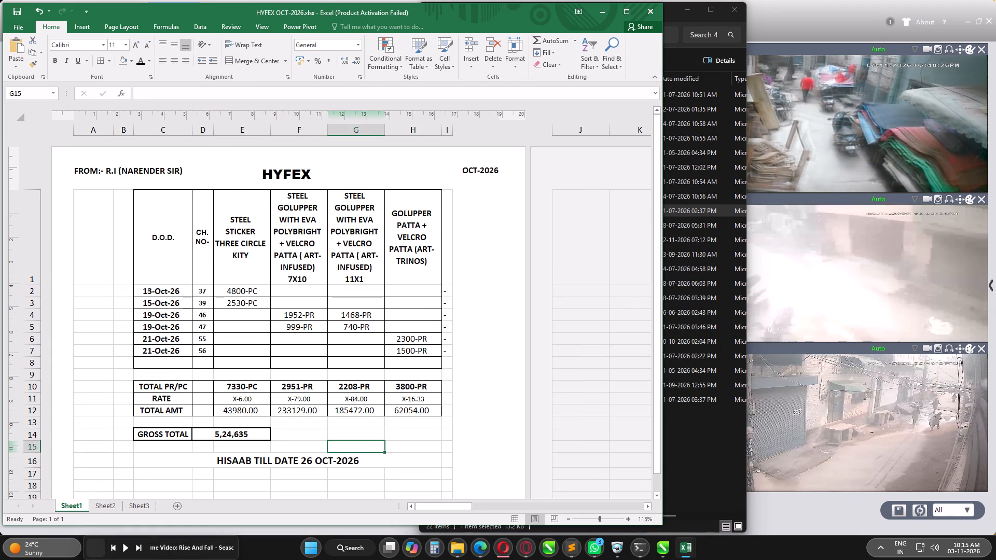
Open the RECKER SHOES OCT-2026 statement from the 10 OCT folder and maximise its window.
click(696, 443)
key(BackSpace)
double_click(554, 228)
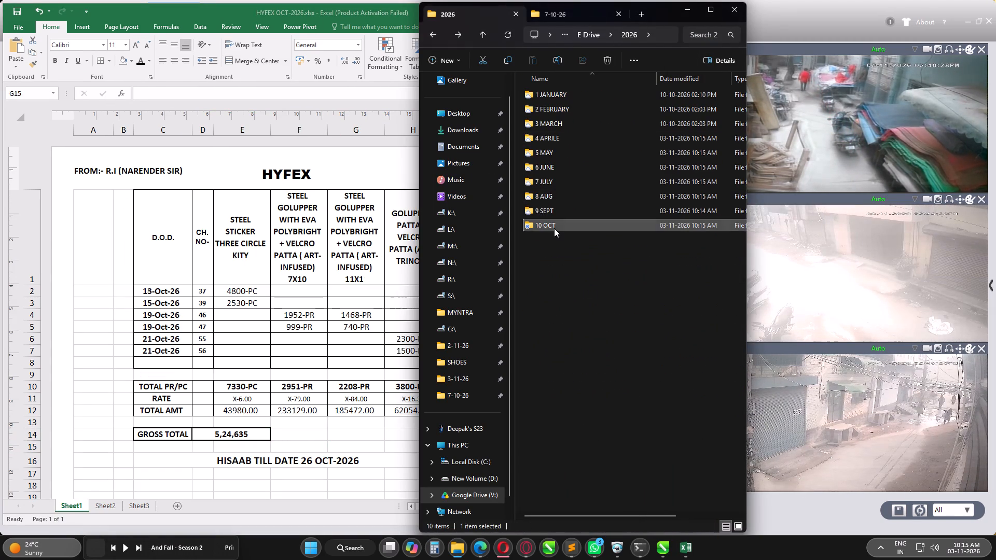
key(r)
double_click(561, 195)
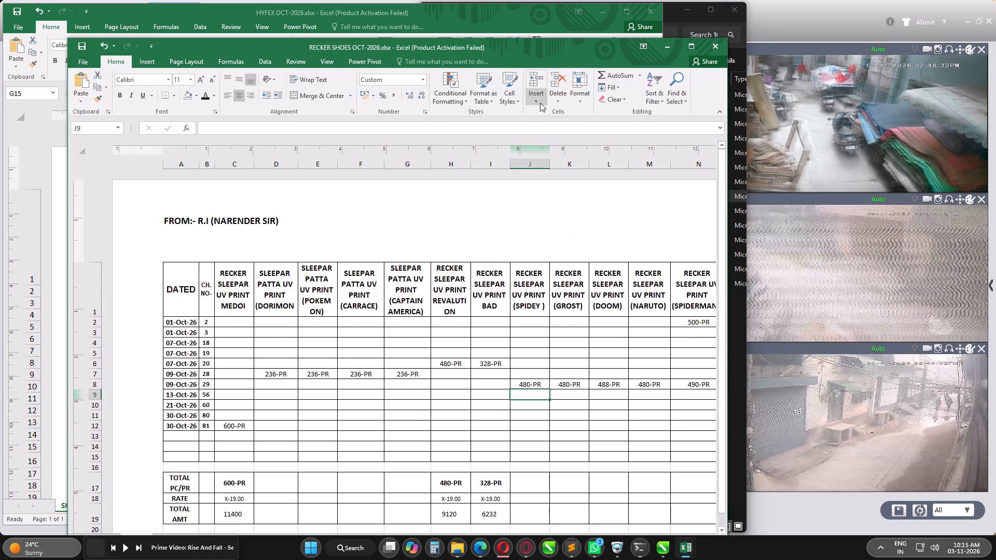
double_click(527, 51)
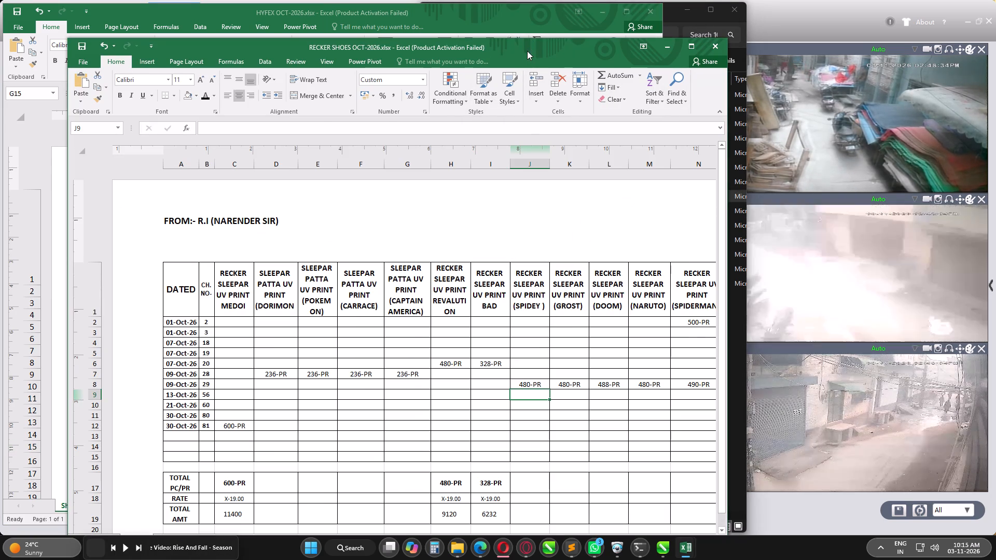